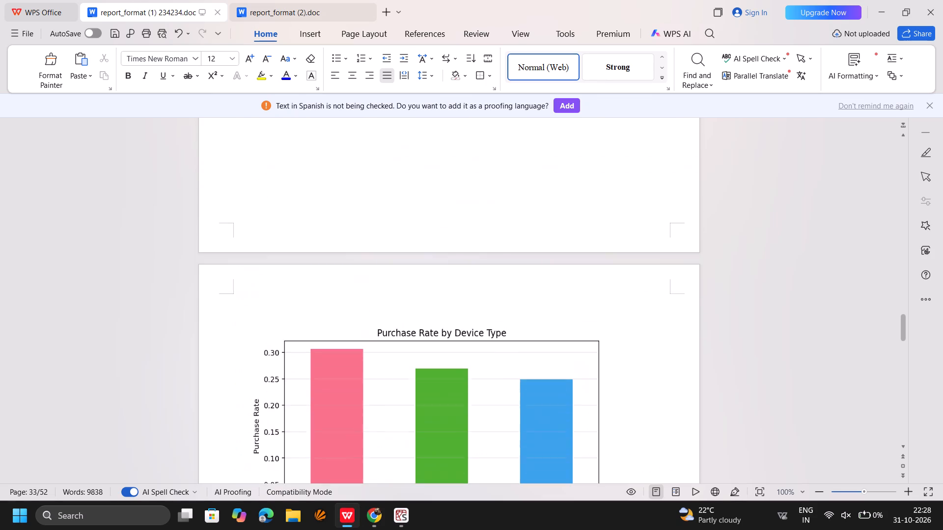
{"action": "scroll", "coordinate": [432, 242], "scroll_direction": "up", "scroll_amount": 3}
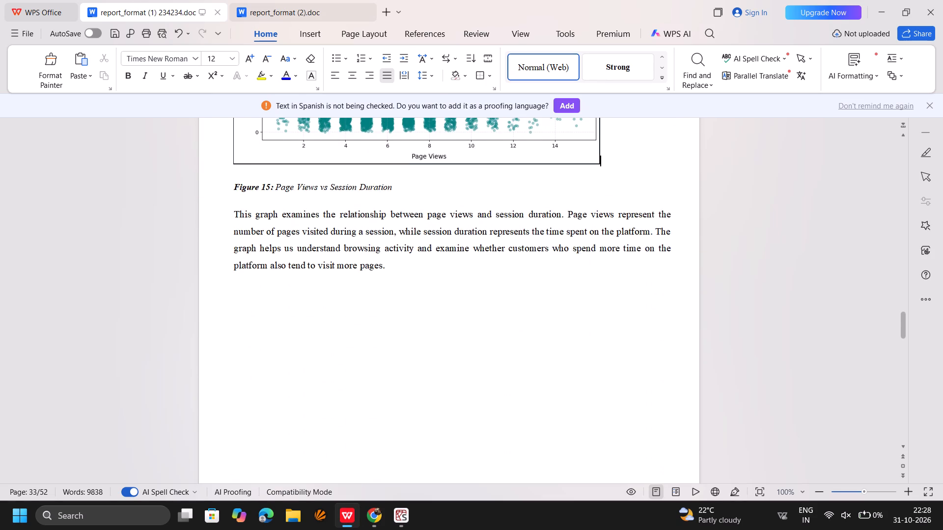
{"action": "scroll", "coordinate": [432, 242], "scroll_direction": "up", "scroll_amount": 6}
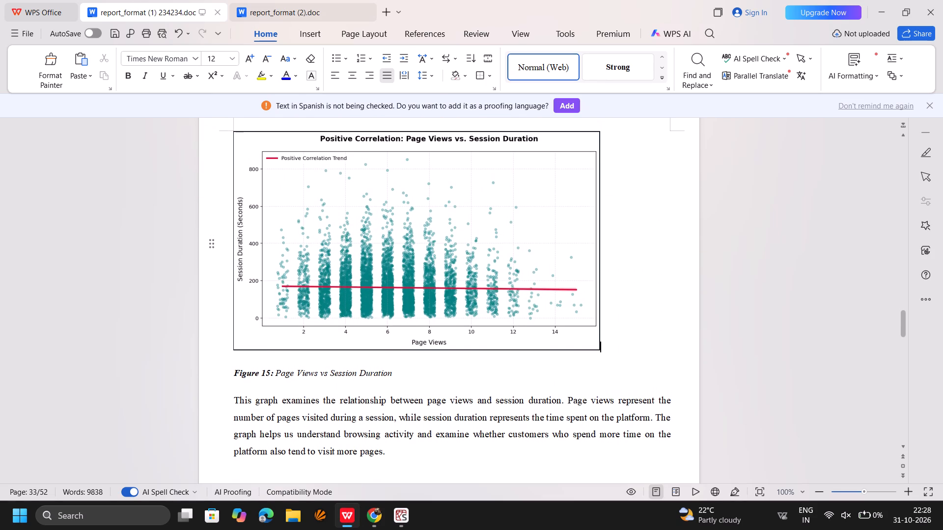
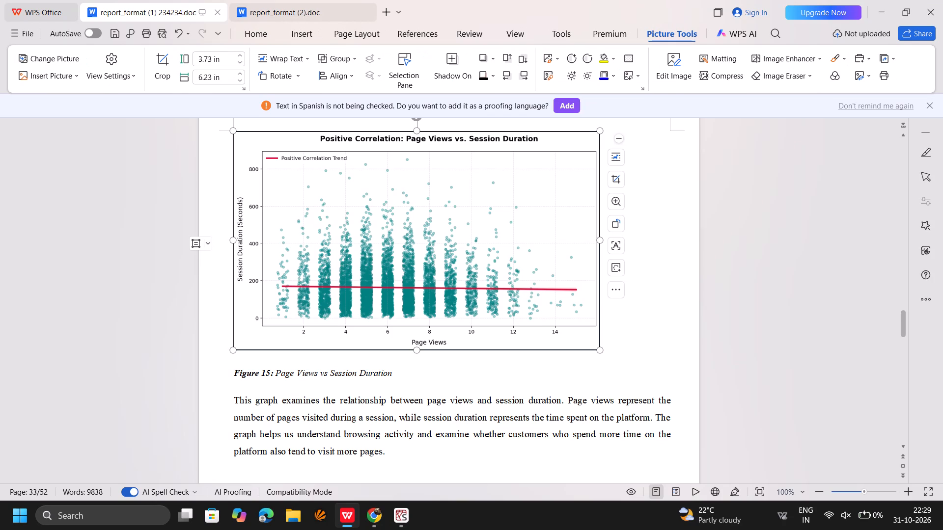
Delete the Page Views vs. Session Duration graph above the Figure 15 caption.
{"action": "scroll", "coordinate": [433, 241], "scroll_direction": "up", "scroll_amount": 1}
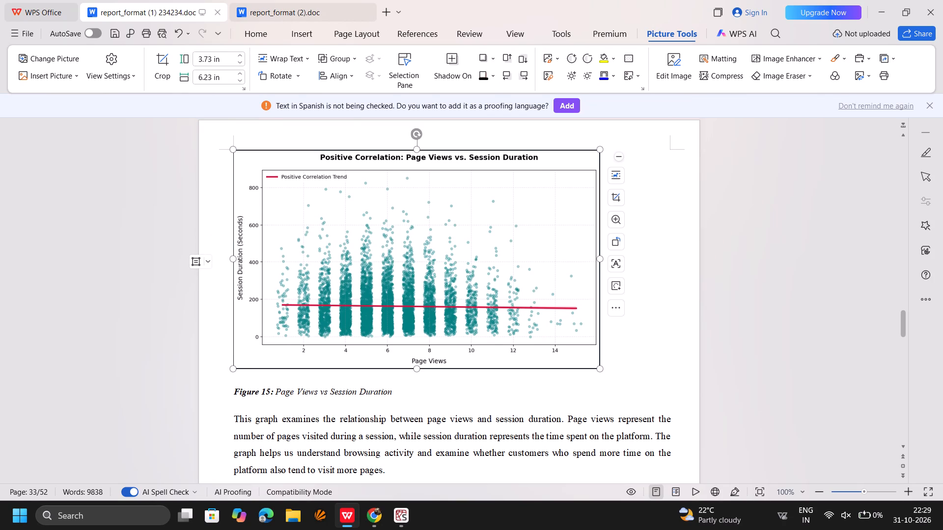
{"action": "scroll", "coordinate": [433, 241], "scroll_direction": "down", "scroll_amount": 1}
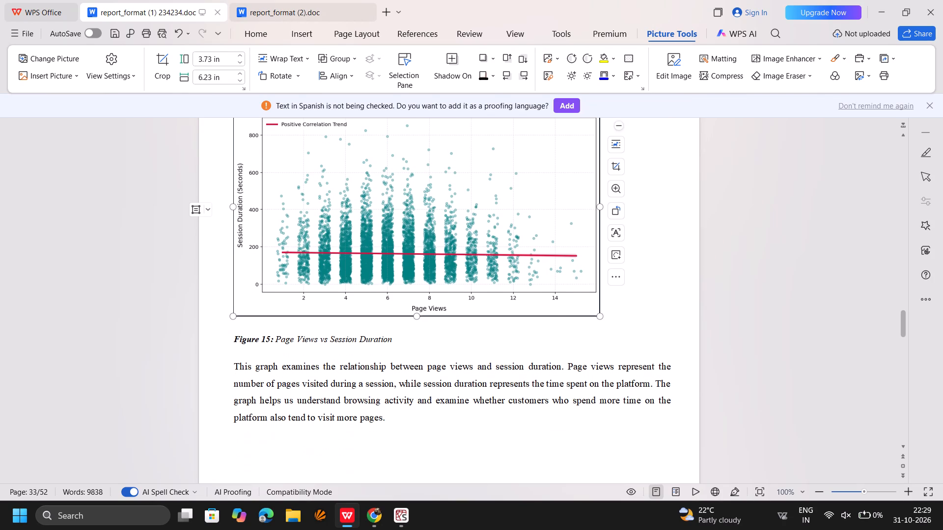
{"action": "scroll", "coordinate": [433, 241], "scroll_direction": "down", "scroll_amount": 2}
{"action": "scroll", "coordinate": [433, 241], "scroll_direction": "up", "scroll_amount": 1}
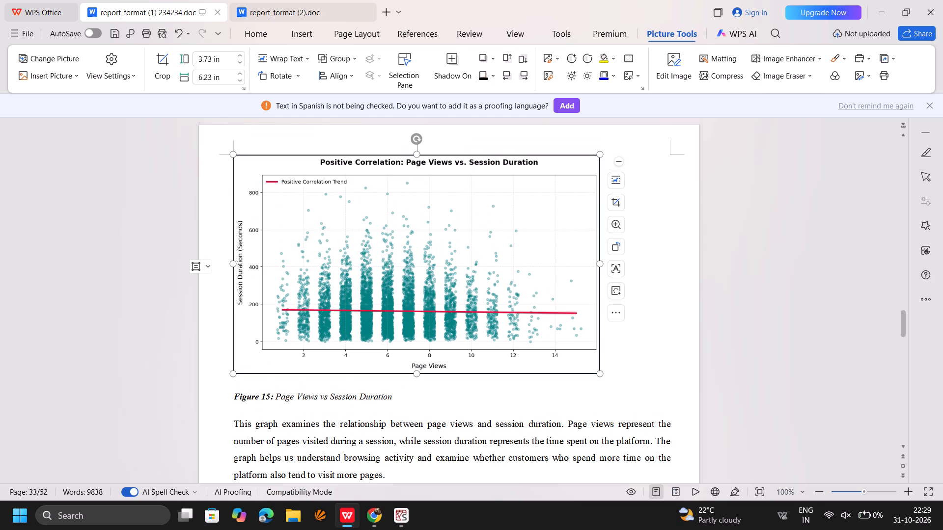
{"action": "key", "text": "BackSpace"}
Delete the Figure 15 caption "Page Views vs Session Duration" together with its explanation paragraph.
{"action": "scroll", "coordinate": [499, 200], "scroll_direction": "up", "scroll_amount": 2}
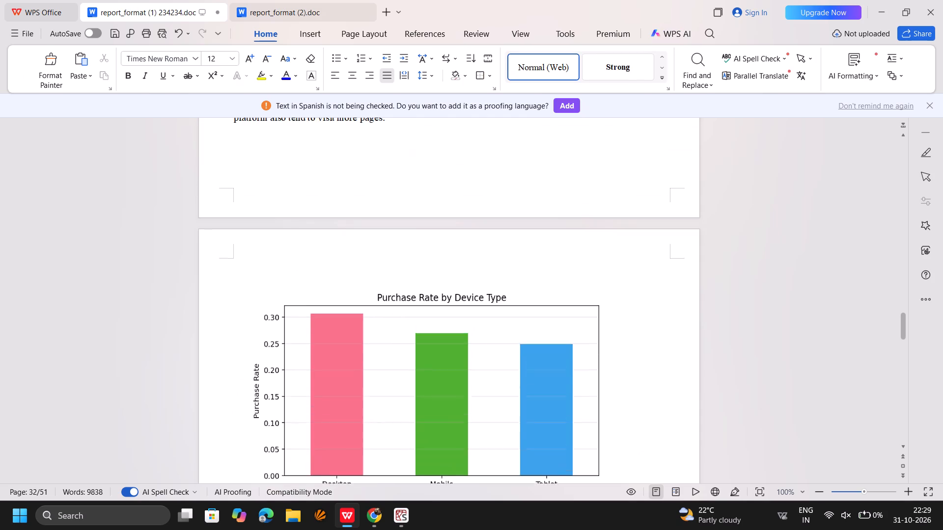
{"action": "scroll", "coordinate": [499, 200], "scroll_direction": "up", "scroll_amount": 2}
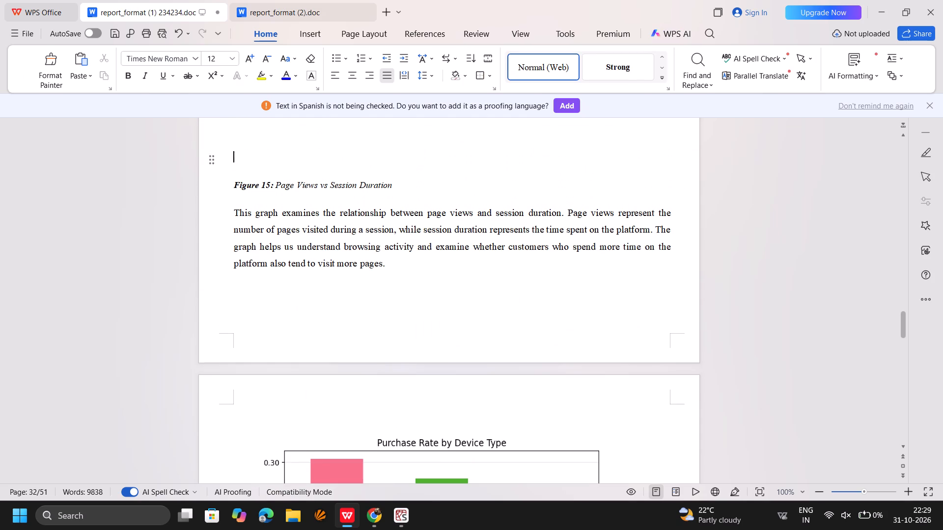
{"action": "left_click_drag", "start_coordinate": [234, 186], "coordinate": [393, 269]}
{"action": "key", "text": "BackSpace"}
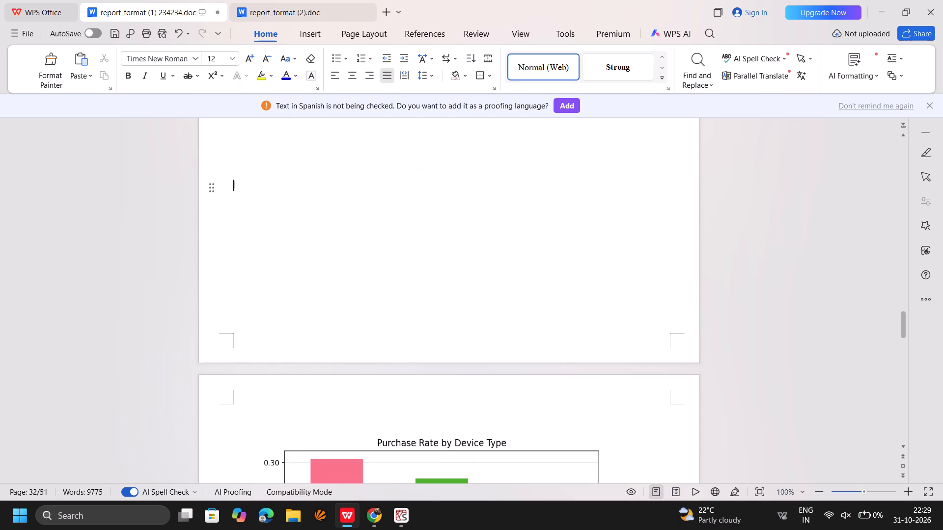
Move the Purchase Rate by Device Type graph from above the Figure 16 caption up into the preceding blank area.
{"action": "scroll", "coordinate": [393, 269], "scroll_direction": "up", "scroll_amount": 2}
{"action": "scroll", "coordinate": [393, 269], "scroll_direction": "down", "scroll_amount": 3}
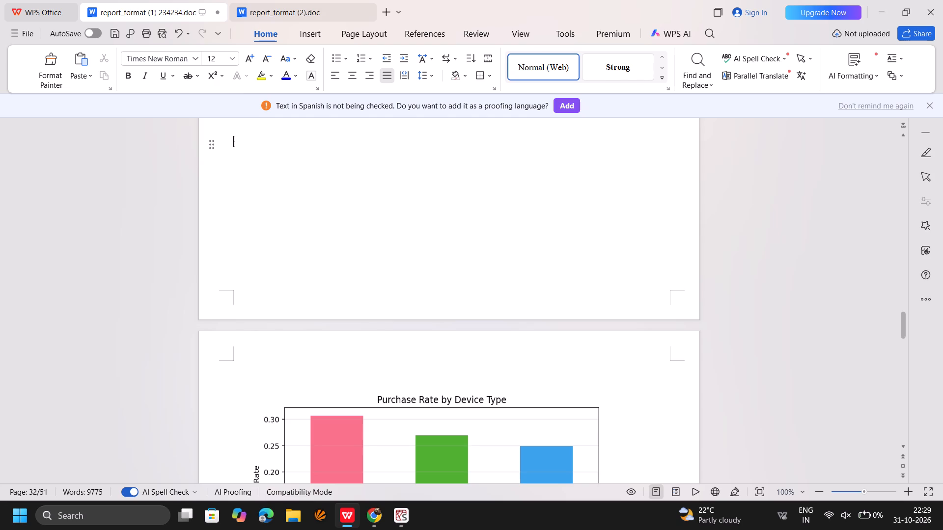
{"action": "left_click", "coordinate": [266, 378]}
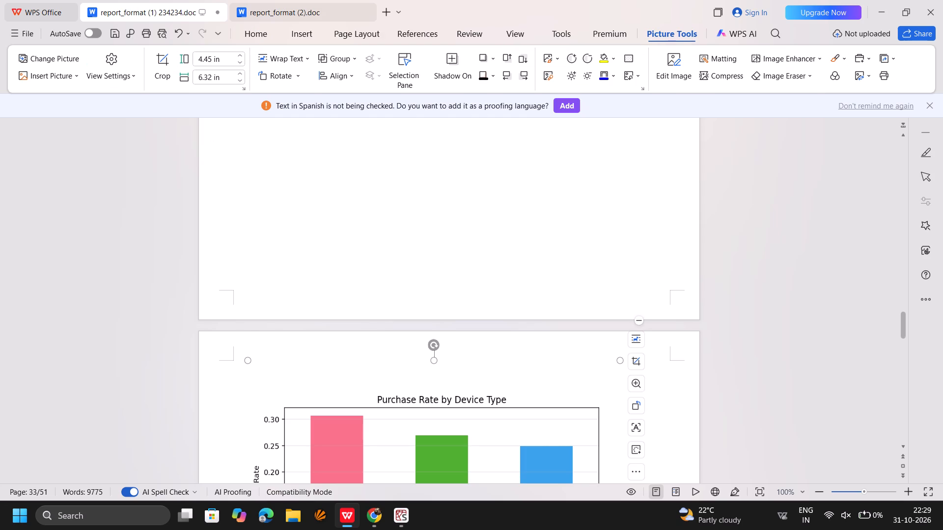
{"action": "scroll", "coordinate": [278, 189], "scroll_direction": "up", "scroll_amount": 2}
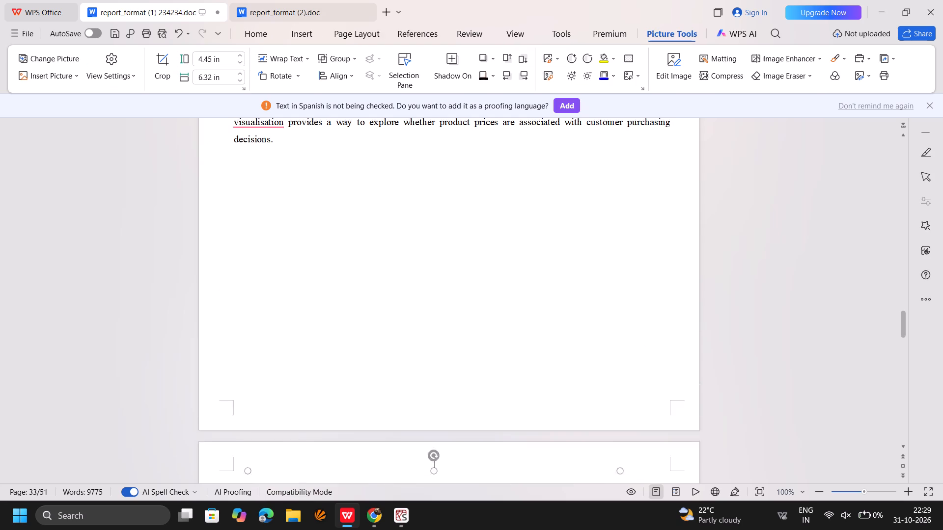
{"action": "scroll", "coordinate": [278, 189], "scroll_direction": "down", "scroll_amount": 6}
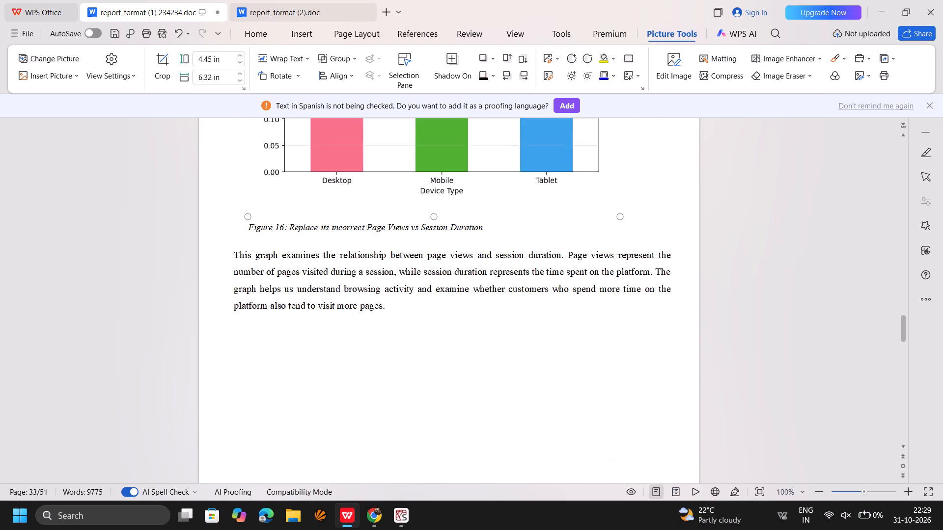
{"action": "scroll", "coordinate": [333, 139], "scroll_direction": "up", "scroll_amount": 3}
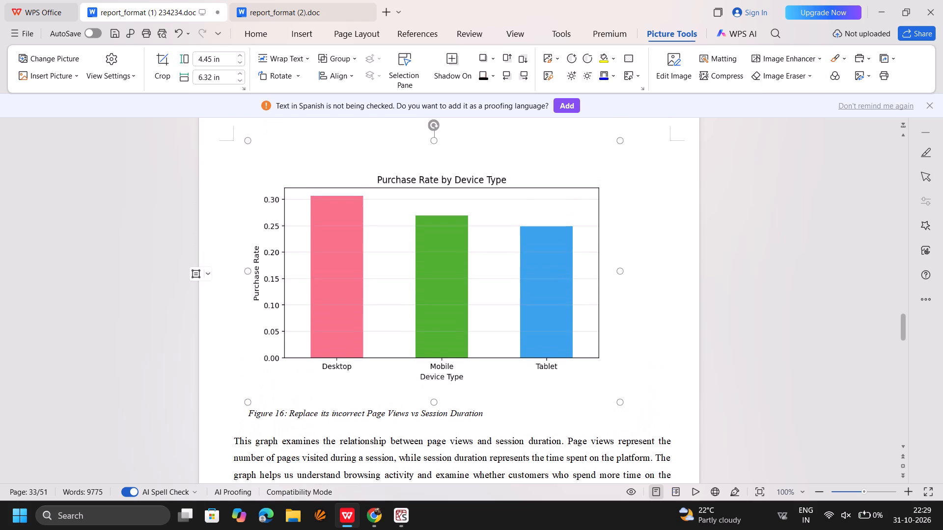
{"action": "scroll", "coordinate": [405, 230], "scroll_direction": "up", "scroll_amount": 4}
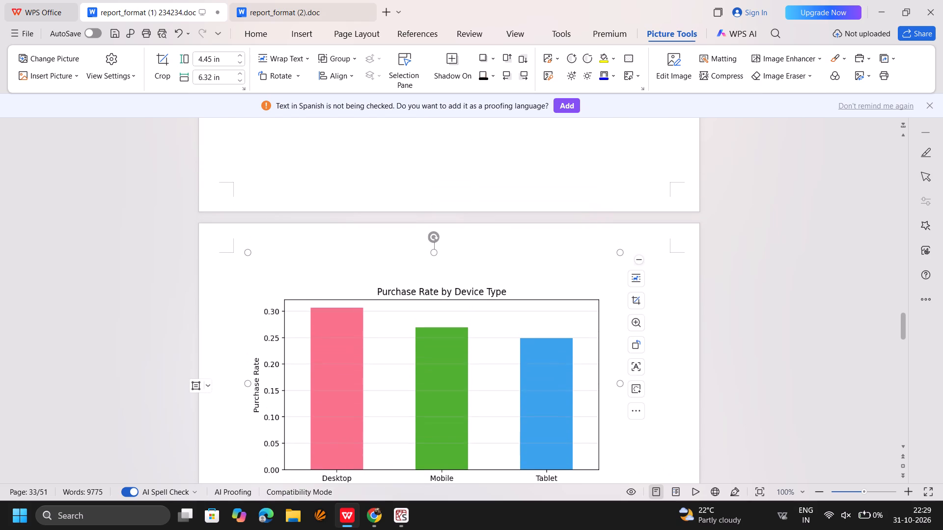
{"action": "left_click", "coordinate": [226, 278]}
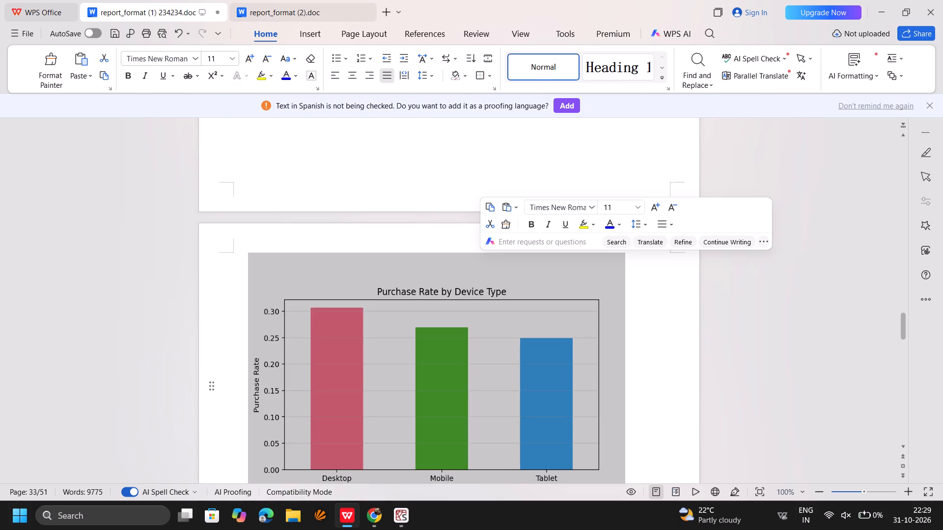
{"action": "right_click_drag", "start_coordinate": [371, 304], "coordinate": [377, 151]}
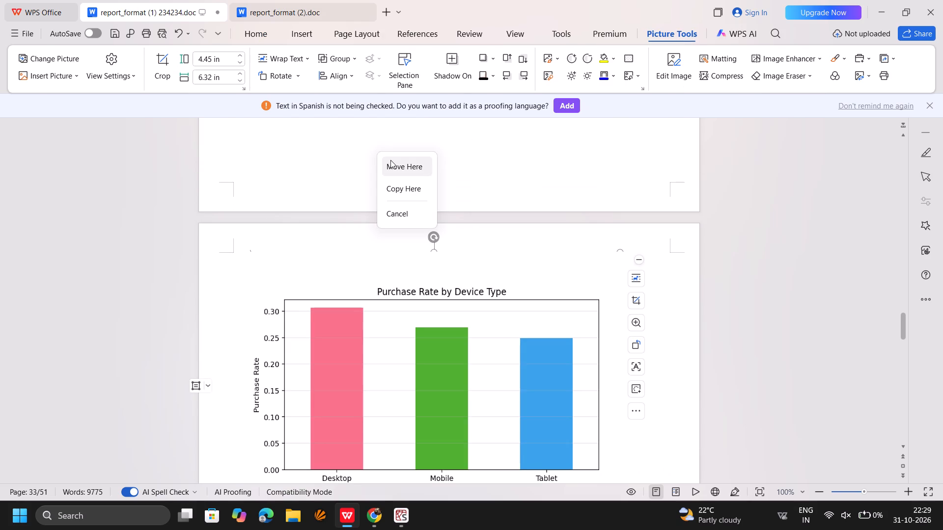
{"action": "left_click", "coordinate": [390, 160]}
{"action": "scroll", "coordinate": [390, 160], "scroll_direction": "up", "scroll_amount": 4}
{"action": "scroll", "coordinate": [390, 160], "scroll_direction": "down", "scroll_amount": 5}
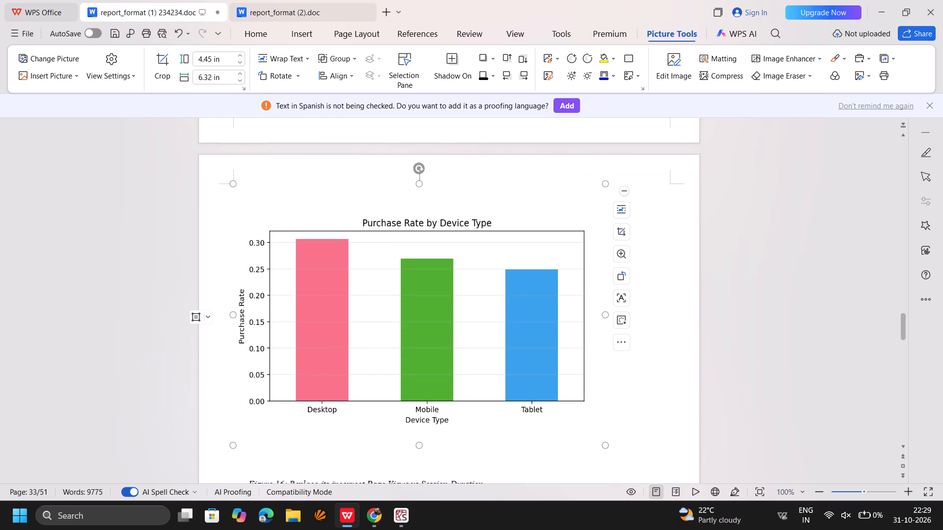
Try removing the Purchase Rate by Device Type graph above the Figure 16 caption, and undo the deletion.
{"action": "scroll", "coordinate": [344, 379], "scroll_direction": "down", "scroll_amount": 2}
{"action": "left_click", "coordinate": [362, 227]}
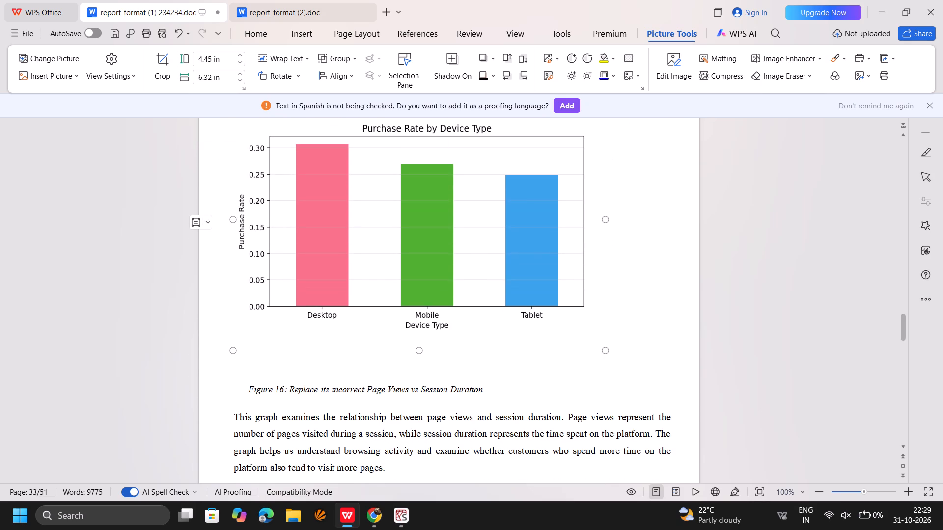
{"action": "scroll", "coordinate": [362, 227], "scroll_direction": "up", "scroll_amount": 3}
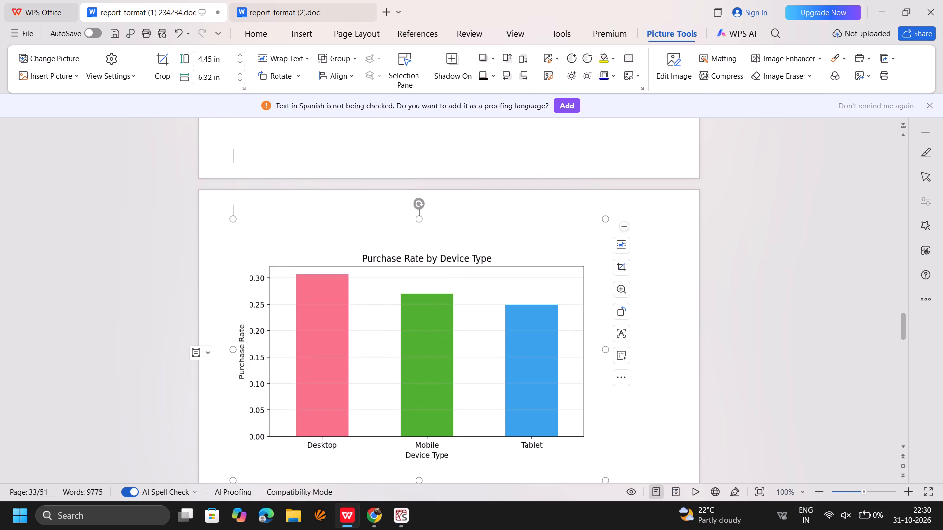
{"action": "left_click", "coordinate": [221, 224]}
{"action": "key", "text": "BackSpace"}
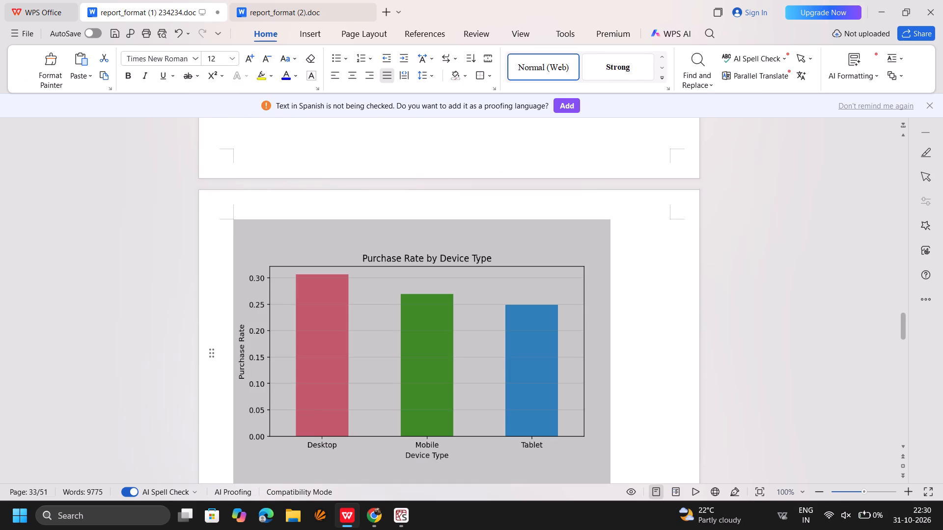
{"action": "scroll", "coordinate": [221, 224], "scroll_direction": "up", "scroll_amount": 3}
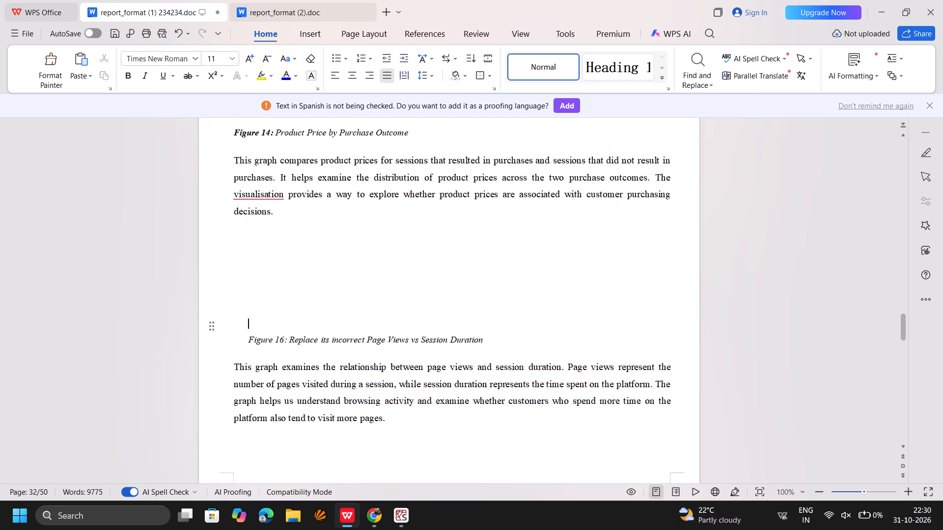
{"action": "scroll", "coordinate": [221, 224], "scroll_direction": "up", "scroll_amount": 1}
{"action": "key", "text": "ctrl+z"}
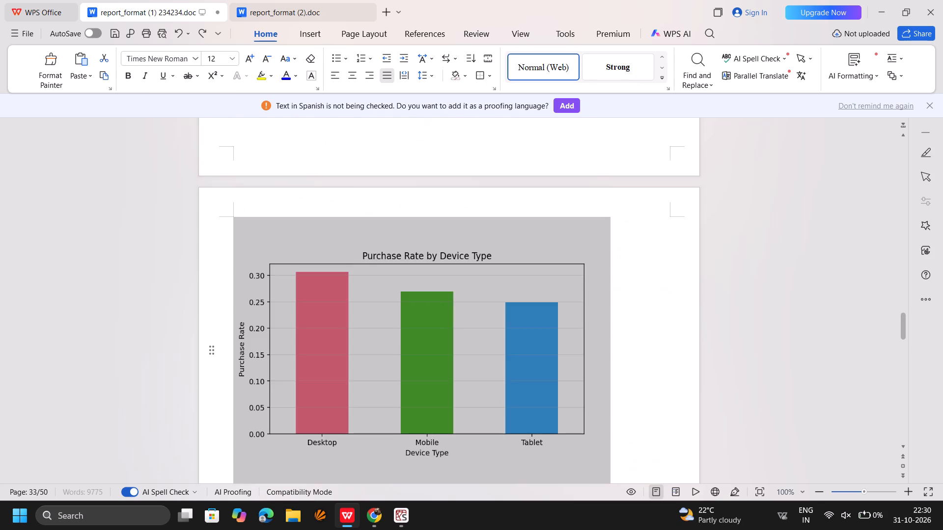
Examine the blank space between the Figure 14 explanation and the Purchase Rate by Device Type graph.
{"action": "left_click", "coordinate": [658, 252]}
{"action": "scroll", "coordinate": [658, 252], "scroll_direction": "up", "scroll_amount": 2}
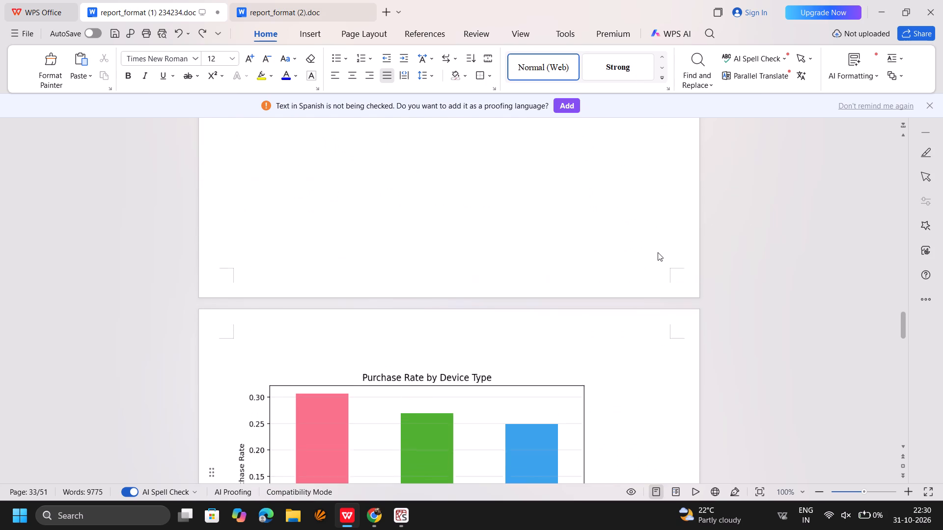
{"action": "scroll", "coordinate": [658, 252], "scroll_direction": "up", "scroll_amount": 2}
{"action": "scroll", "coordinate": [424, 279], "scroll_direction": "down", "scroll_amount": 2}
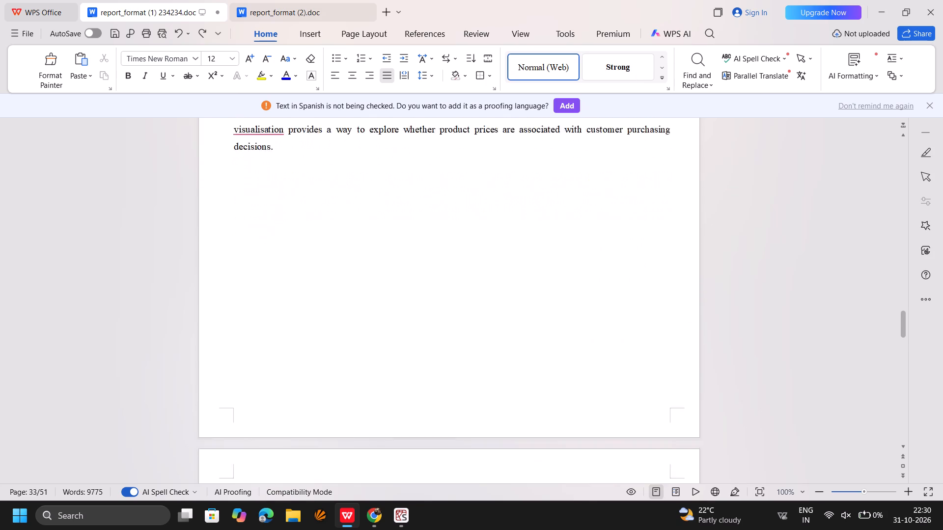
{"action": "scroll", "coordinate": [424, 279], "scroll_direction": "down", "scroll_amount": 1}
{"action": "scroll", "coordinate": [424, 279], "scroll_direction": "up", "scroll_amount": 1}
{"action": "scroll", "coordinate": [424, 279], "scroll_direction": "down", "scroll_amount": 6}
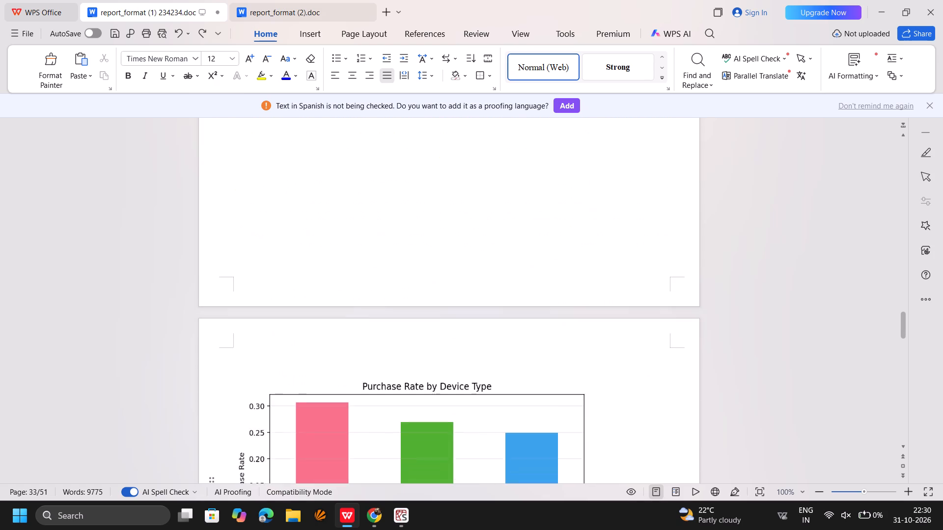
{"action": "scroll", "coordinate": [424, 279], "scroll_direction": "down", "scroll_amount": 1}
{"action": "left_click", "coordinate": [362, 278]}
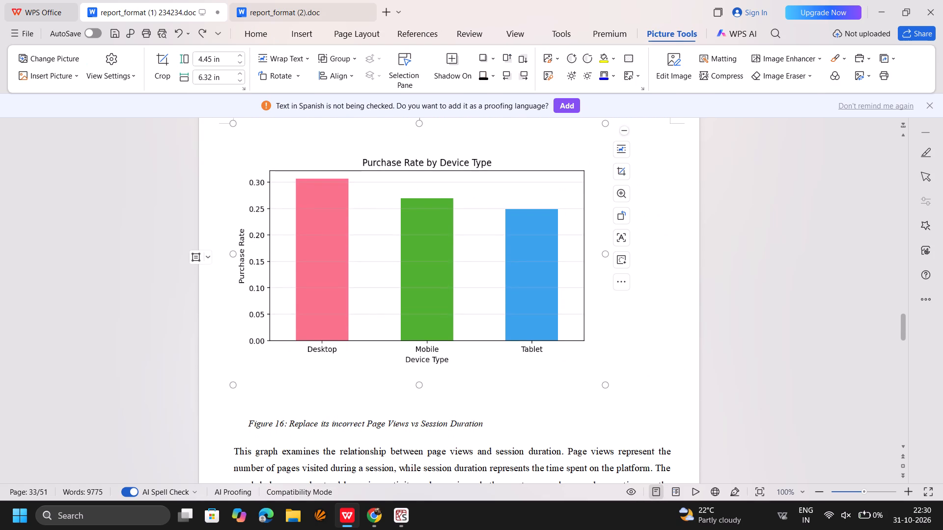
{"action": "left_click", "coordinate": [214, 156]}
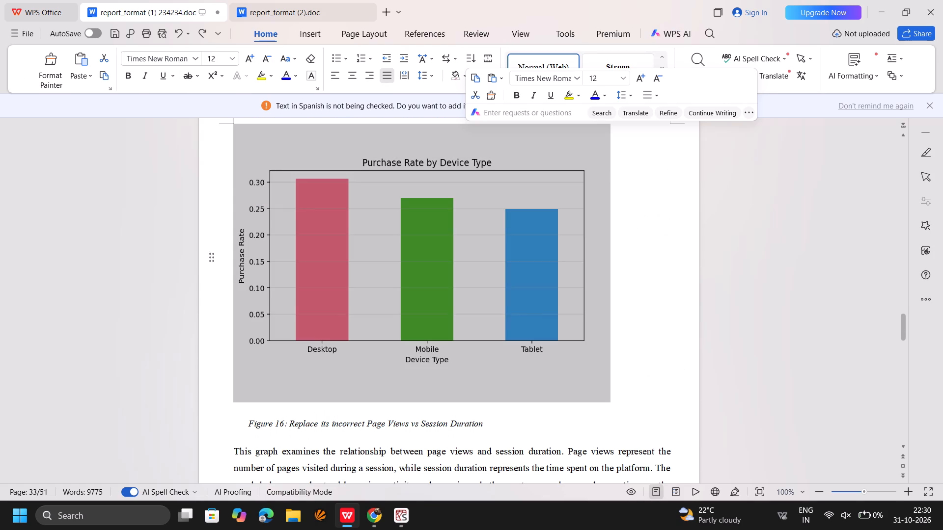
{"action": "left_click", "coordinate": [705, 308]}
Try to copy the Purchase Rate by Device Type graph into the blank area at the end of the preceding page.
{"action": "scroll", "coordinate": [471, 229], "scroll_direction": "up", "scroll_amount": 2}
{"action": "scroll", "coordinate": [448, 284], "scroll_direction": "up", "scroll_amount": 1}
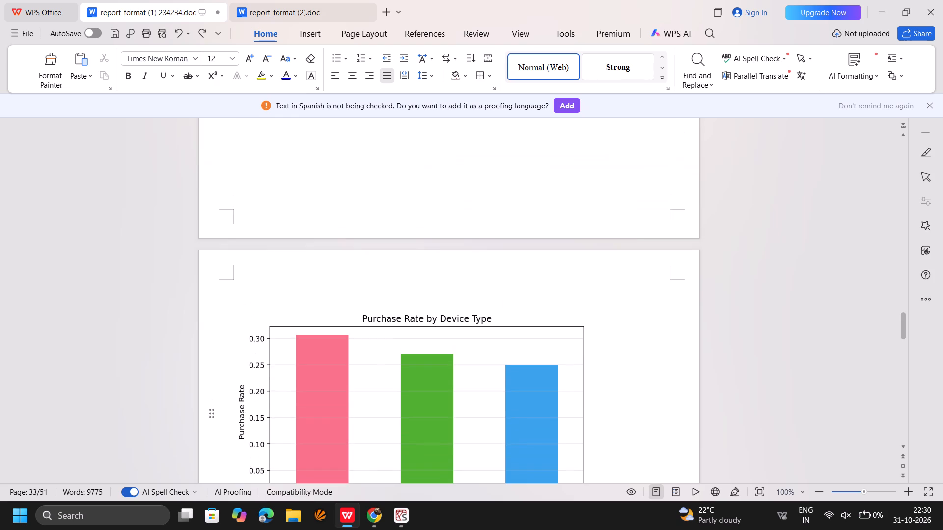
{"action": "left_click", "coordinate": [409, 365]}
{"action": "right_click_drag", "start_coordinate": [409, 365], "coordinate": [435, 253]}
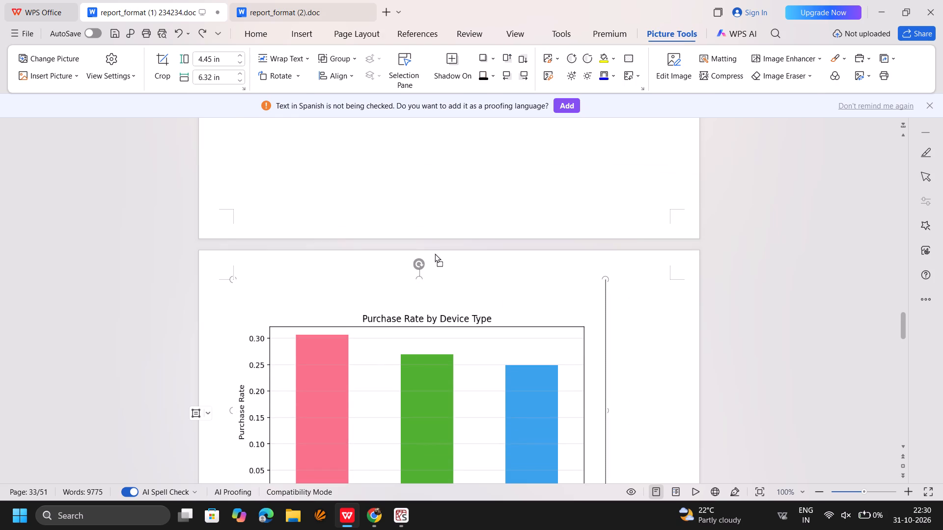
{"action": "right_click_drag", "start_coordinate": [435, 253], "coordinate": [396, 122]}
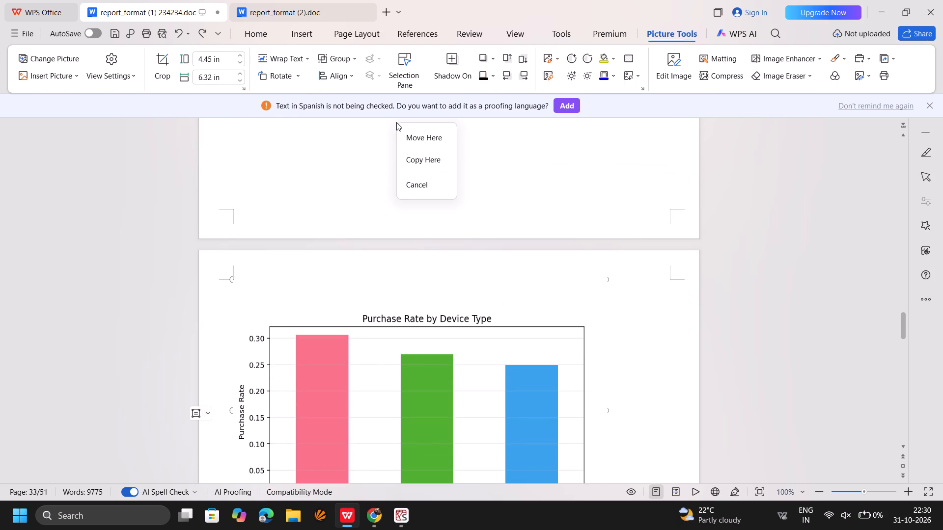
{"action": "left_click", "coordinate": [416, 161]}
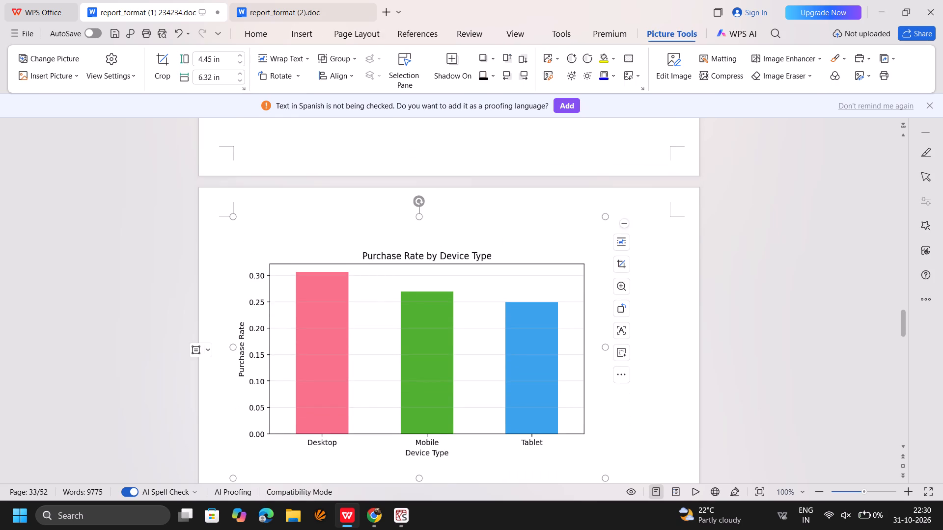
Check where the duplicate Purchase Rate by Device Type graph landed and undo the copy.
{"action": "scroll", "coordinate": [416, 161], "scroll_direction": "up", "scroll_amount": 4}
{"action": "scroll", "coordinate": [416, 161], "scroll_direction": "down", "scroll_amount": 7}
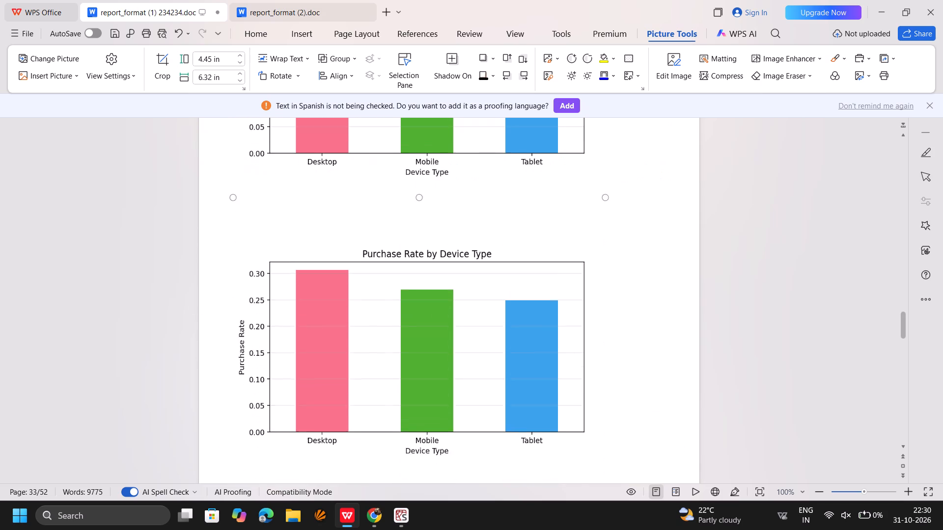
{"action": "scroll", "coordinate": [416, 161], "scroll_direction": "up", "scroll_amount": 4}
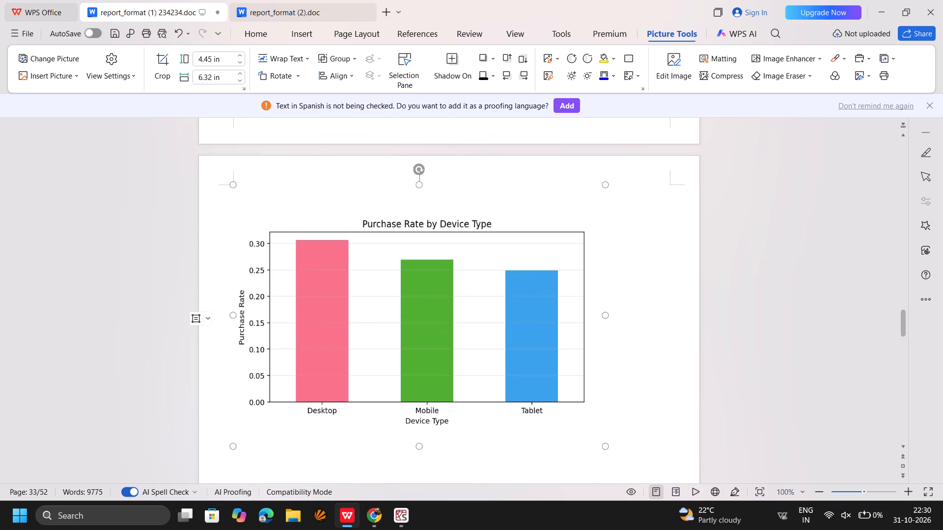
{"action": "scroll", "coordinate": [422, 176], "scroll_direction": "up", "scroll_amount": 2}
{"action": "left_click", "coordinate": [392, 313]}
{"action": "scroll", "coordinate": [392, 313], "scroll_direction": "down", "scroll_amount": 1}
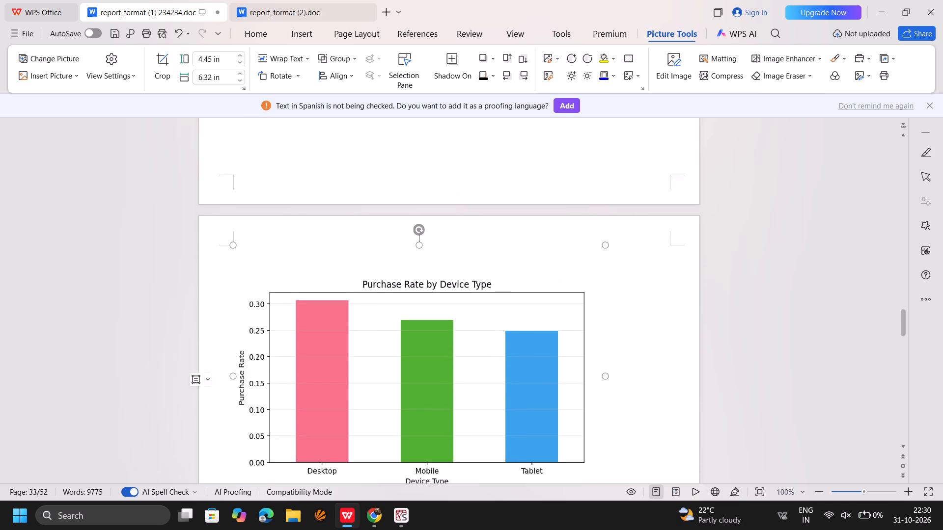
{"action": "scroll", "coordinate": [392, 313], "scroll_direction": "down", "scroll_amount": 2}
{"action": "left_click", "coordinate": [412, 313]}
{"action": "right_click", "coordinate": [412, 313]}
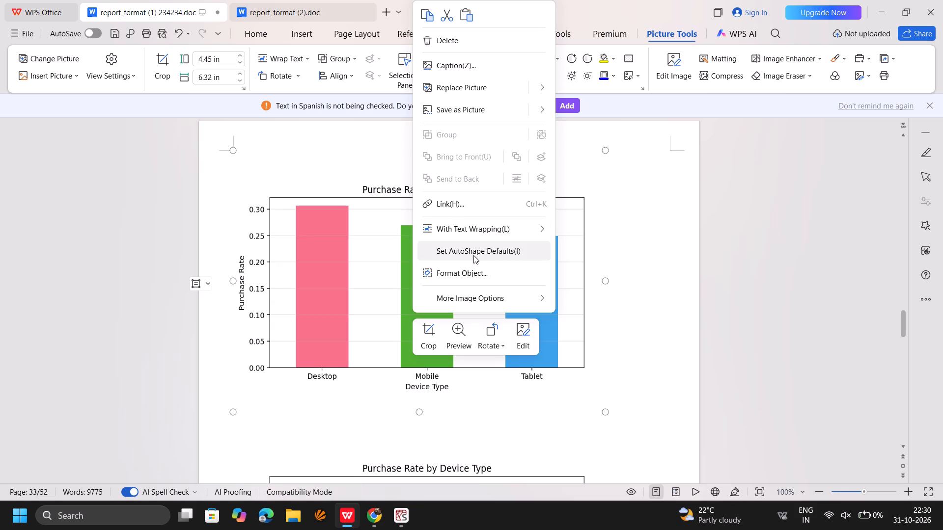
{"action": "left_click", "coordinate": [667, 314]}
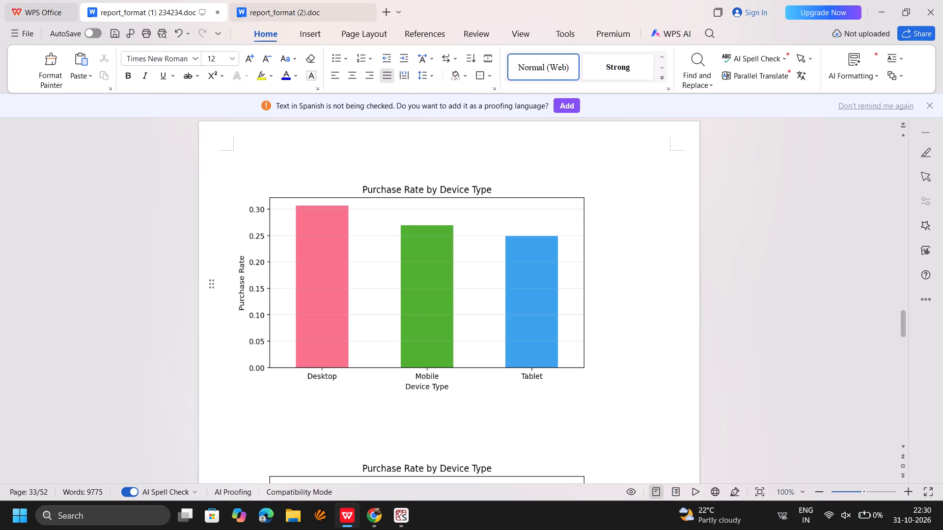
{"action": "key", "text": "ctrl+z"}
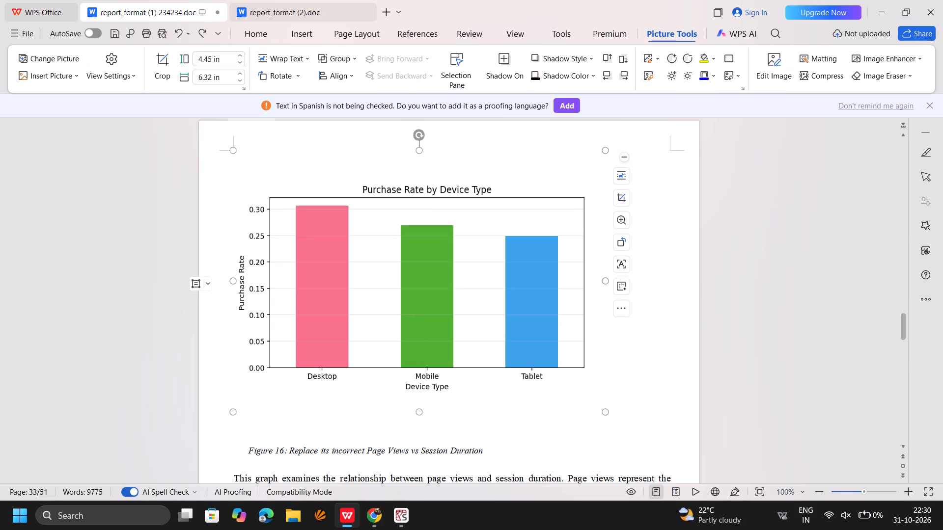
Shrink the Purchase Rate by Device Type graph to about 3.02 in high and 5.06 in wide.
{"action": "left_click", "coordinate": [436, 282]}
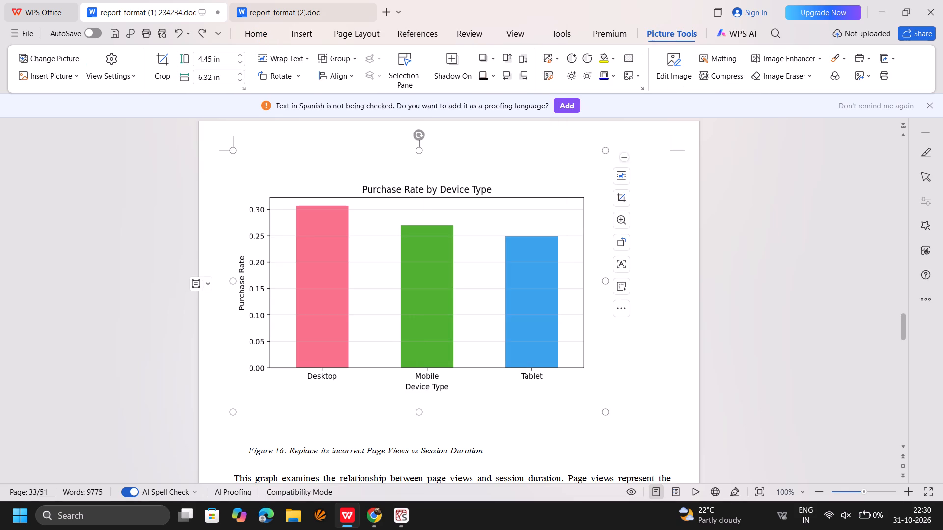
{"action": "right_click_drag", "start_coordinate": [420, 411], "coordinate": [401, 365]}
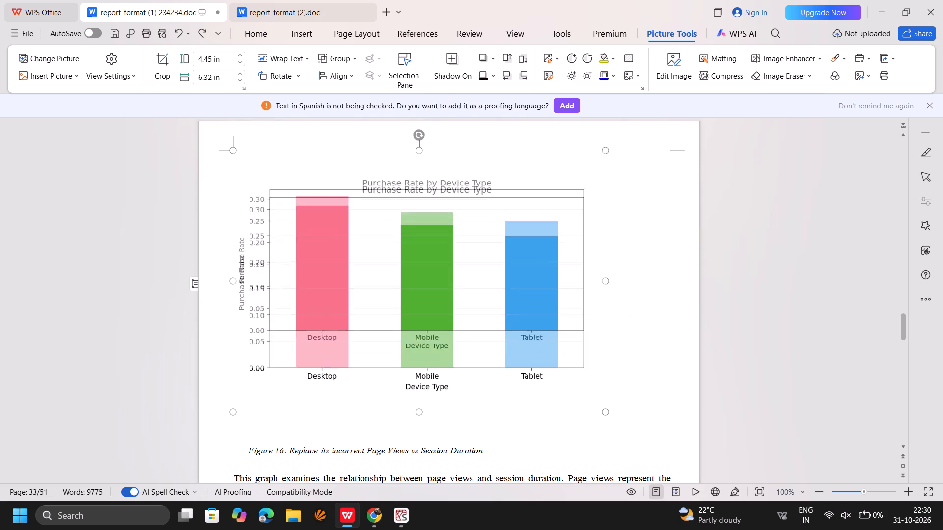
{"action": "right_click_drag", "start_coordinate": [401, 365], "coordinate": [385, 327]}
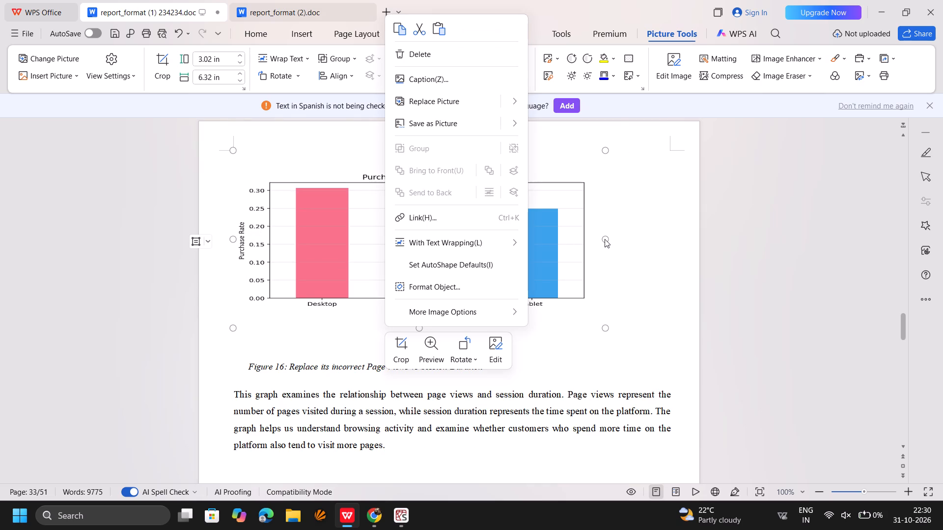
{"action": "left_click", "coordinate": [605, 239]}
{"action": "left_click_drag", "start_coordinate": [605, 239], "coordinate": [530, 241]}
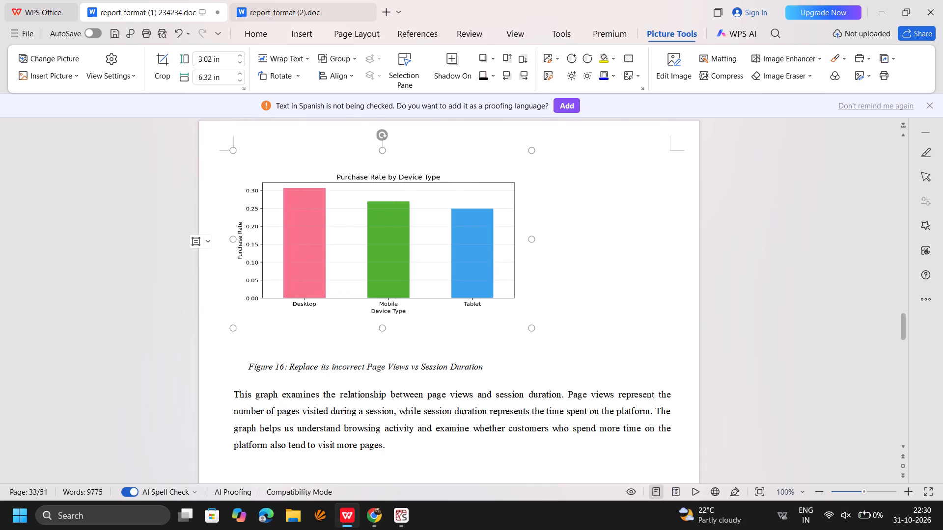
{"action": "left_click", "coordinate": [401, 228]}
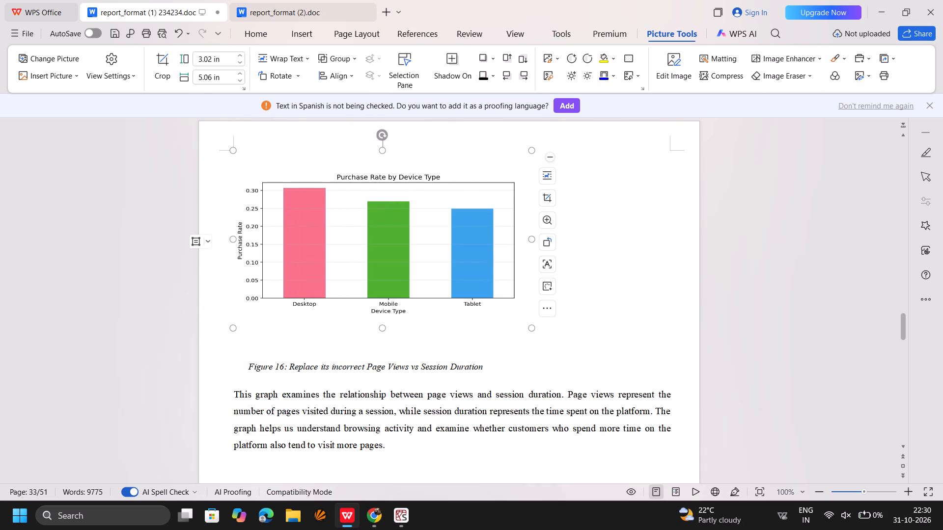
Move the Purchase Rate by Device Type graph into the blank space at the end of the preceding page.
{"action": "scroll", "coordinate": [401, 228], "scroll_direction": "up", "scroll_amount": 3}
{"action": "left_click_drag", "start_coordinate": [383, 316], "coordinate": [363, 128]}
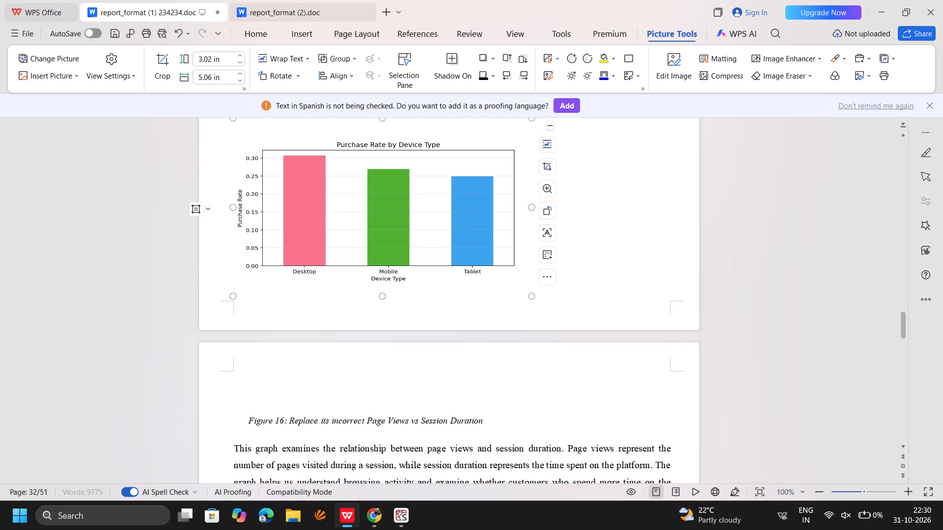
{"action": "scroll", "coordinate": [363, 128], "scroll_direction": "up", "scroll_amount": 1}
{"action": "scroll", "coordinate": [363, 128], "scroll_direction": "down", "scroll_amount": 3}
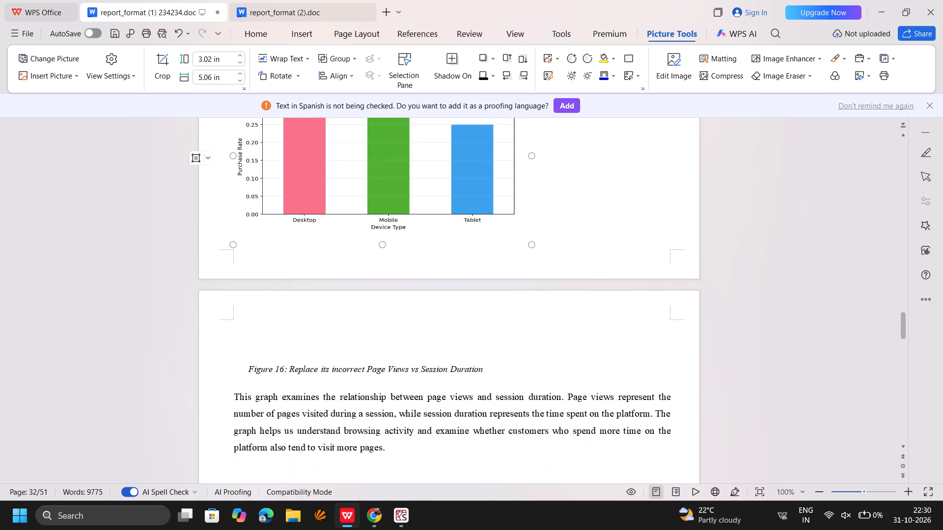
Renumber the captions: Page Views vs Session Duration as Figure 17, Purchase Rate by Customer Type as Figure 18, and Performance Results as Figure 19.
{"action": "left_click", "coordinate": [285, 371]}
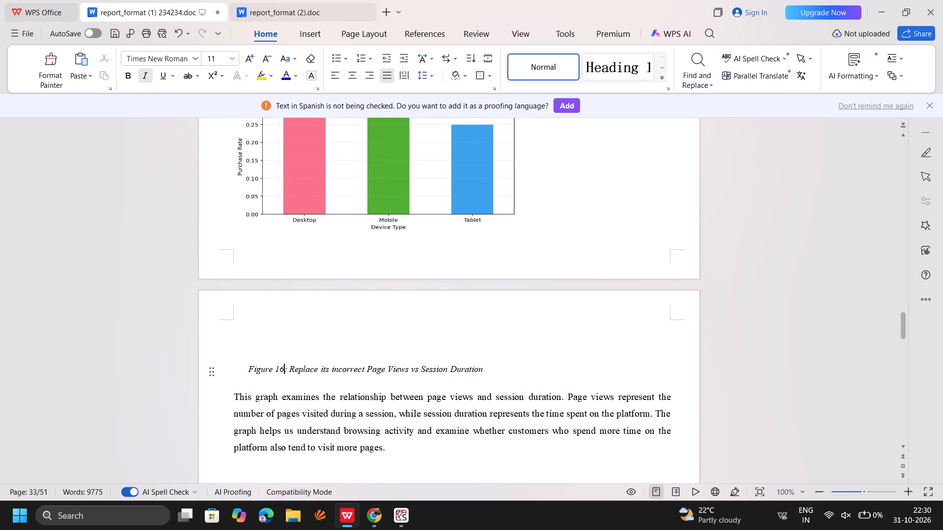
{"action": "key", "text": "BackSpace"}
{"action": "key", "text": "7"}
{"action": "scroll", "coordinate": [285, 371], "scroll_direction": "down", "scroll_amount": 4}
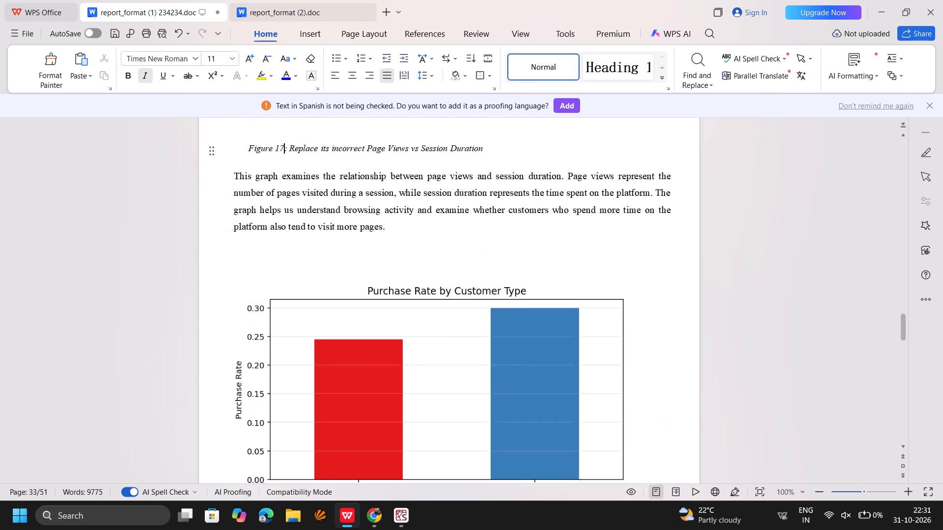
{"action": "scroll", "coordinate": [285, 371], "scroll_direction": "down", "scroll_amount": 4}
{"action": "left_click", "coordinate": [269, 283]}
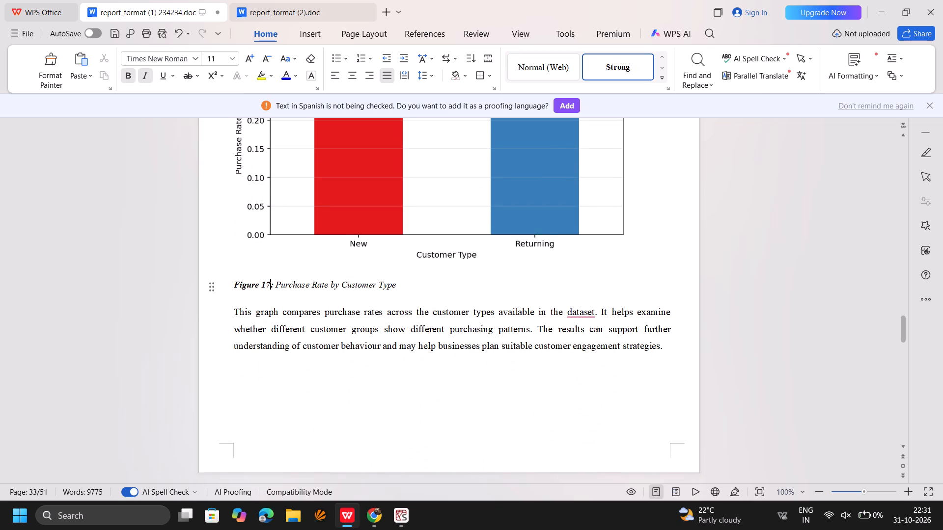
{"action": "key", "text": "BackSpace"}
{"action": "key", "text": "8"}
{"action": "scroll", "coordinate": [269, 283], "scroll_direction": "down", "scroll_amount": 2}
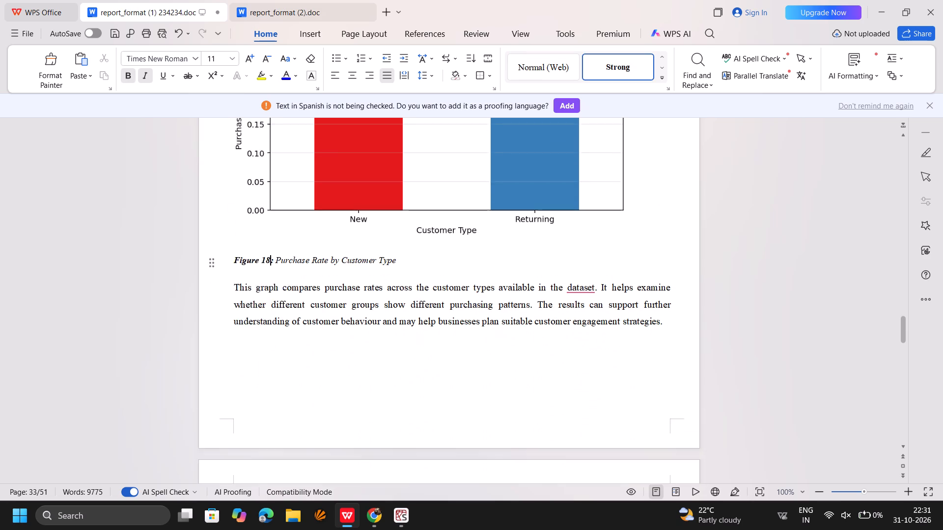
{"action": "scroll", "coordinate": [269, 283], "scroll_direction": "down", "scroll_amount": 5}
{"action": "left_click", "coordinate": [270, 208]}
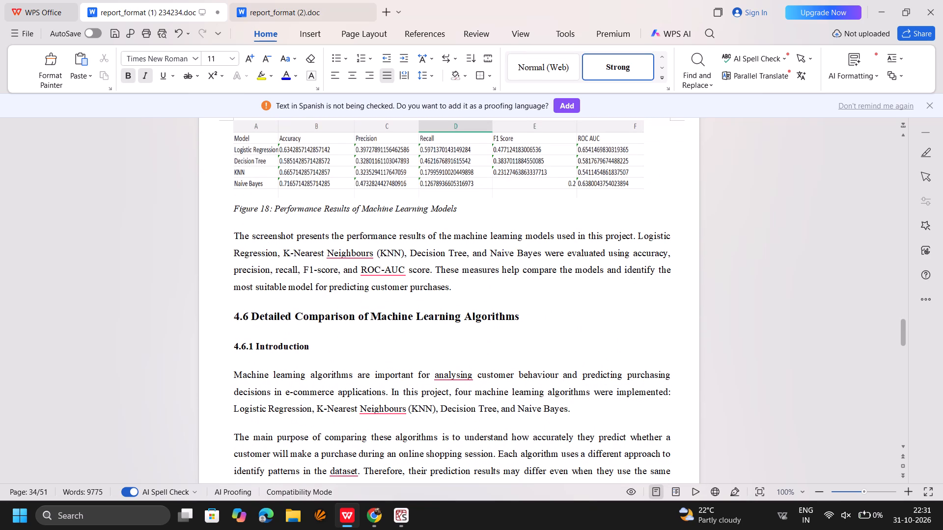
{"action": "key", "text": "BackSpace"}
{"action": "key", "text": "9"}
Look through section 4.6 to the Future Scope section for further figure captions and layout gaps.
{"action": "scroll", "coordinate": [270, 208], "scroll_direction": "down", "scroll_amount": 3}
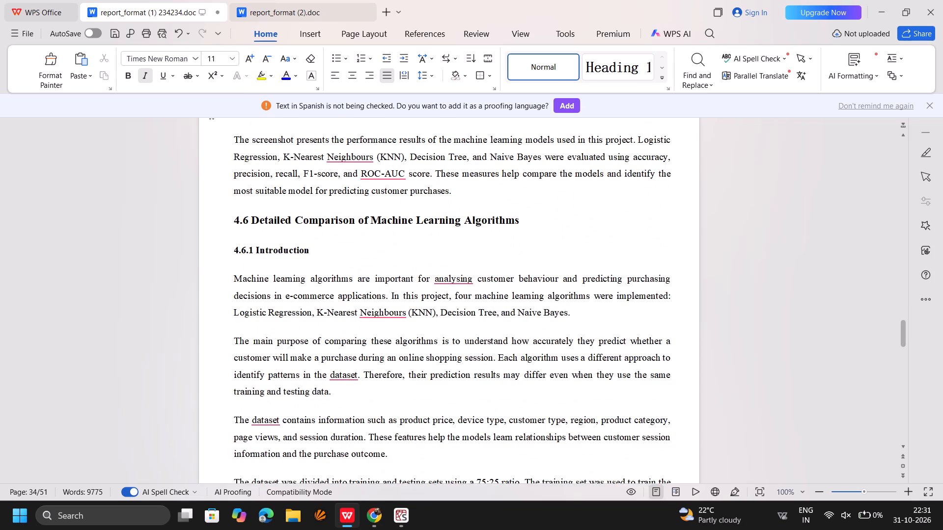
{"action": "scroll", "coordinate": [270, 208], "scroll_direction": "down", "scroll_amount": 5}
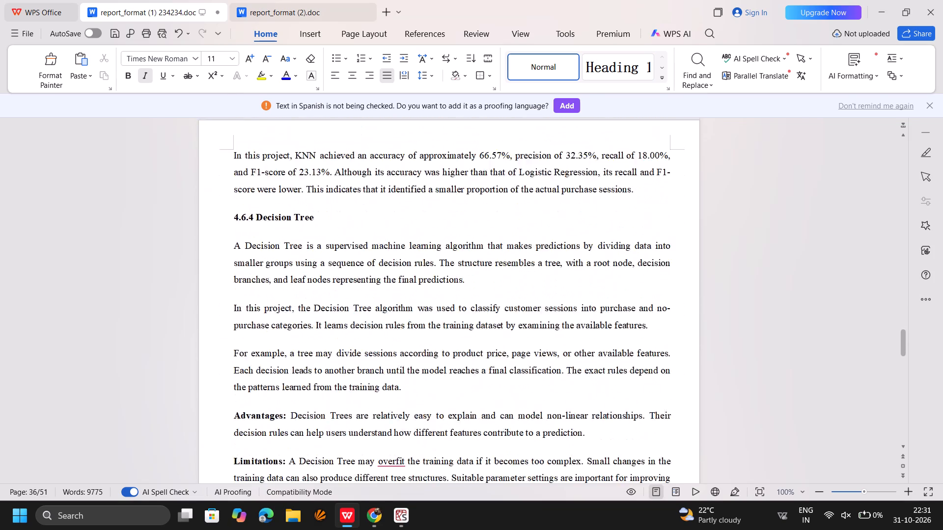
{"action": "scroll", "coordinate": [270, 208], "scroll_direction": "down", "scroll_amount": 6}
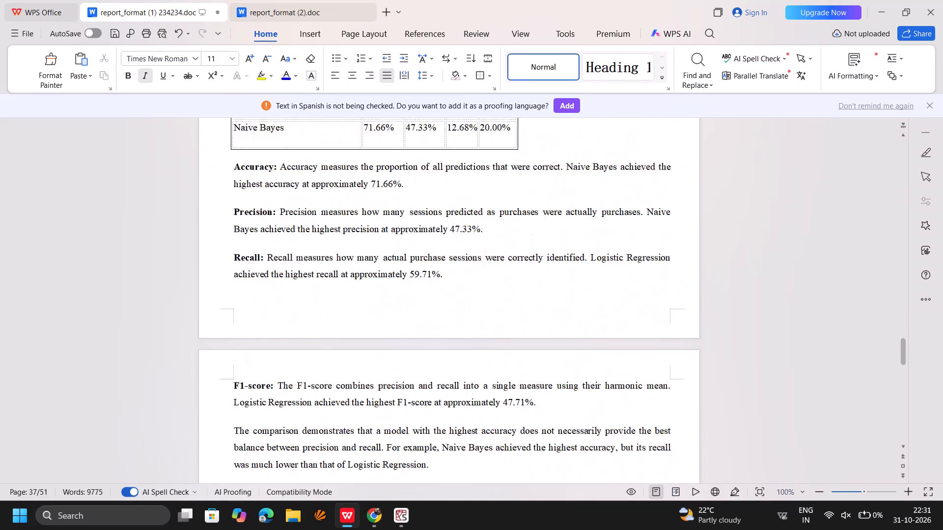
{"action": "scroll", "coordinate": [270, 208], "scroll_direction": "down", "scroll_amount": 6}
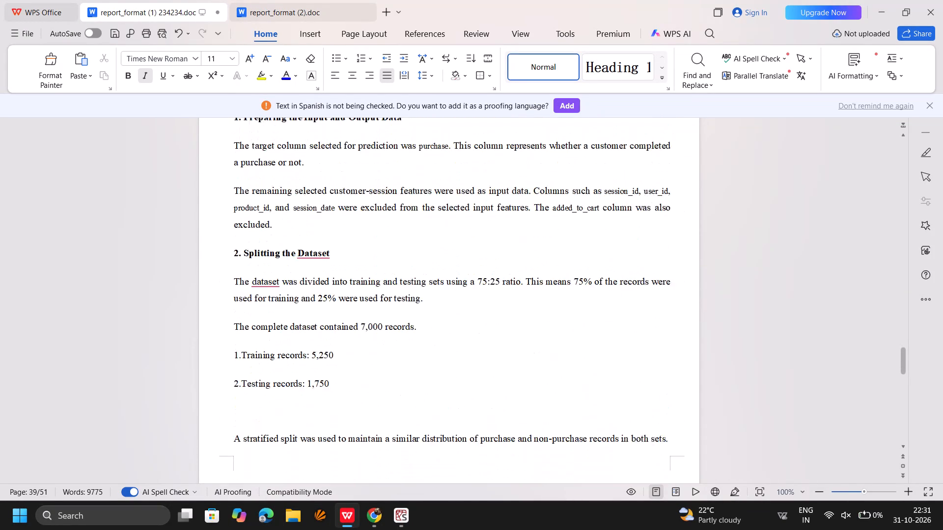
{"action": "scroll", "coordinate": [270, 208], "scroll_direction": "down", "scroll_amount": 6}
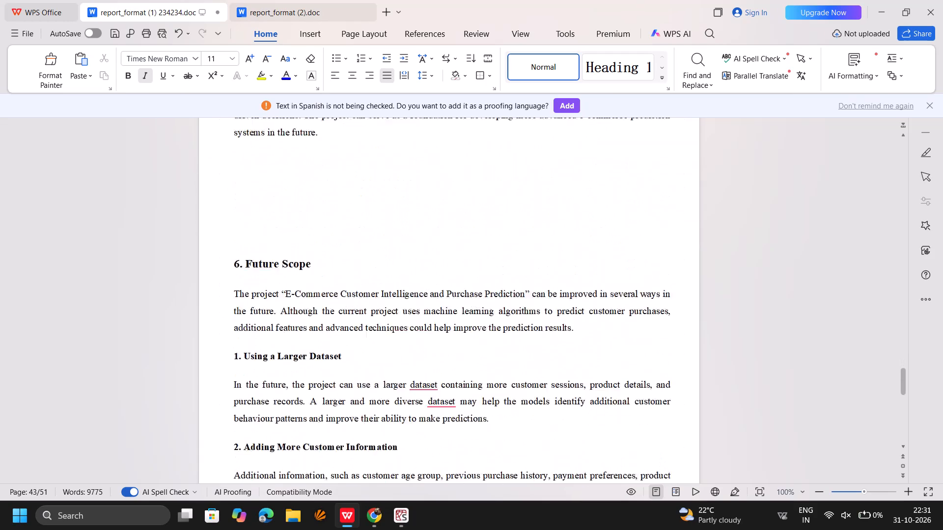
{"action": "scroll", "coordinate": [270, 208], "scroll_direction": "down", "scroll_amount": 3}
{"action": "scroll", "coordinate": [270, 208], "scroll_direction": "up", "scroll_amount": 16}
{"action": "scroll", "coordinate": [270, 208], "scroll_direction": "down", "scroll_amount": 1}
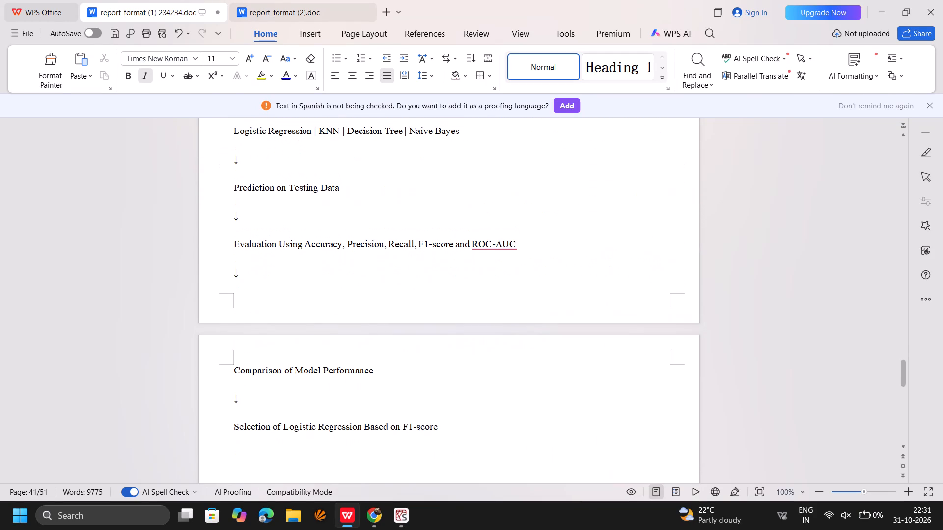
{"action": "scroll", "coordinate": [270, 208], "scroll_direction": "up", "scroll_amount": 1}
{"action": "scroll", "coordinate": [270, 208], "scroll_direction": "down", "scroll_amount": 2}
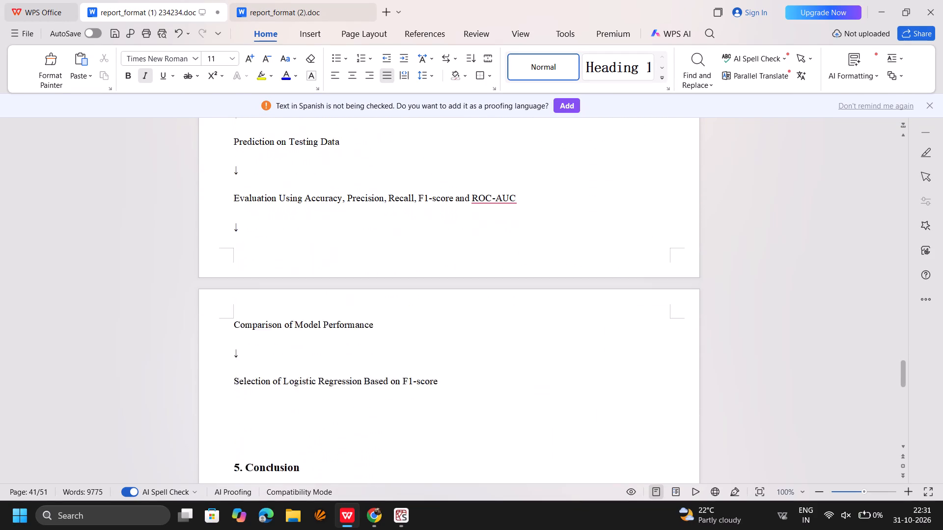
{"action": "scroll", "coordinate": [270, 208], "scroll_direction": "down", "scroll_amount": 2}
{"action": "scroll", "coordinate": [270, 208], "scroll_direction": "up", "scroll_amount": 15}
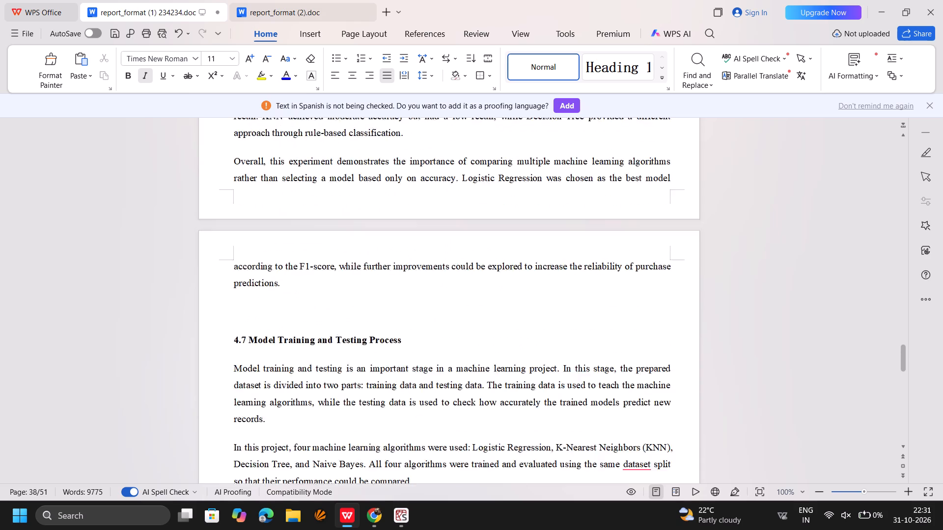
Reduce the height of the Actual vs Predicted Purchase graph above the Figure 13 caption to about 3.49 in.
{"action": "scroll", "coordinate": [270, 208], "scroll_direction": "up", "scroll_amount": 12}
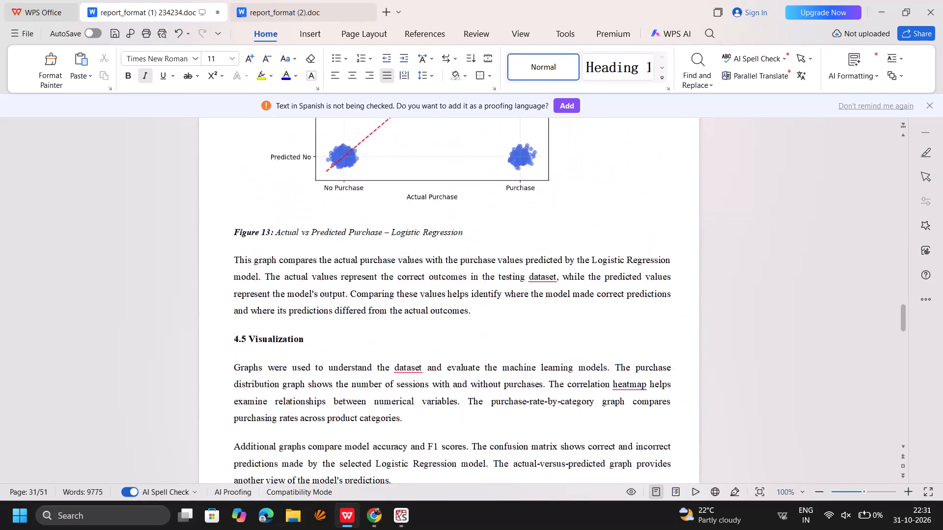
{"action": "scroll", "coordinate": [270, 208], "scroll_direction": "up", "scroll_amount": 3}
{"action": "scroll", "coordinate": [270, 208], "scroll_direction": "down", "scroll_amount": 4}
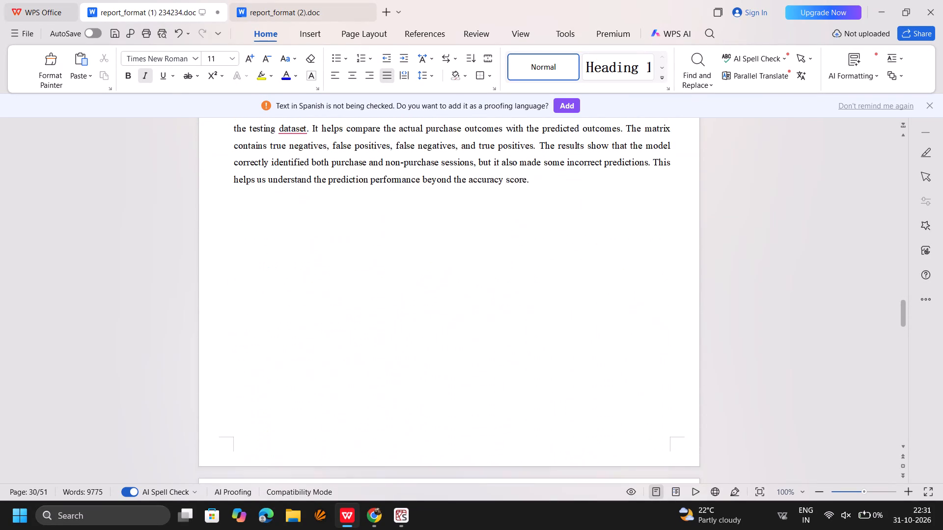
{"action": "scroll", "coordinate": [270, 208], "scroll_direction": "down", "scroll_amount": 2}
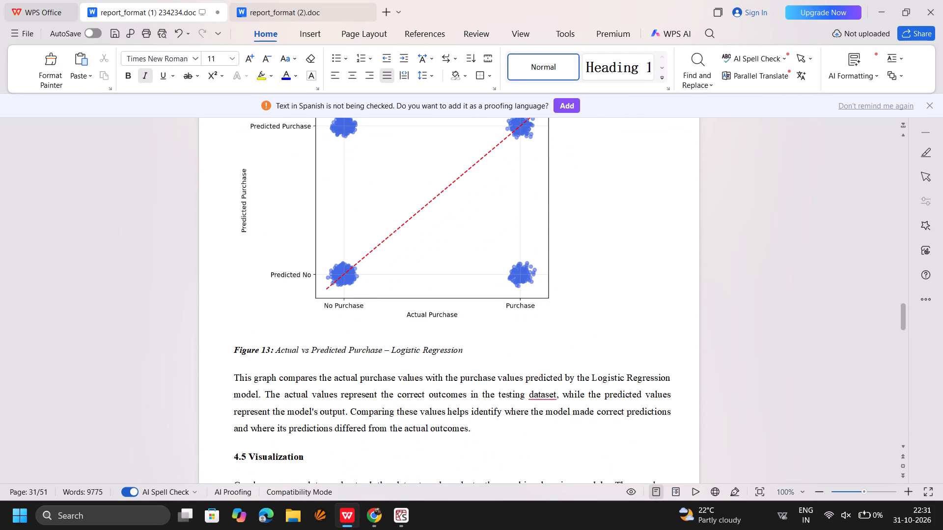
{"action": "scroll", "coordinate": [383, 238], "scroll_direction": "up", "scroll_amount": 1}
{"action": "left_click", "coordinate": [405, 238]}
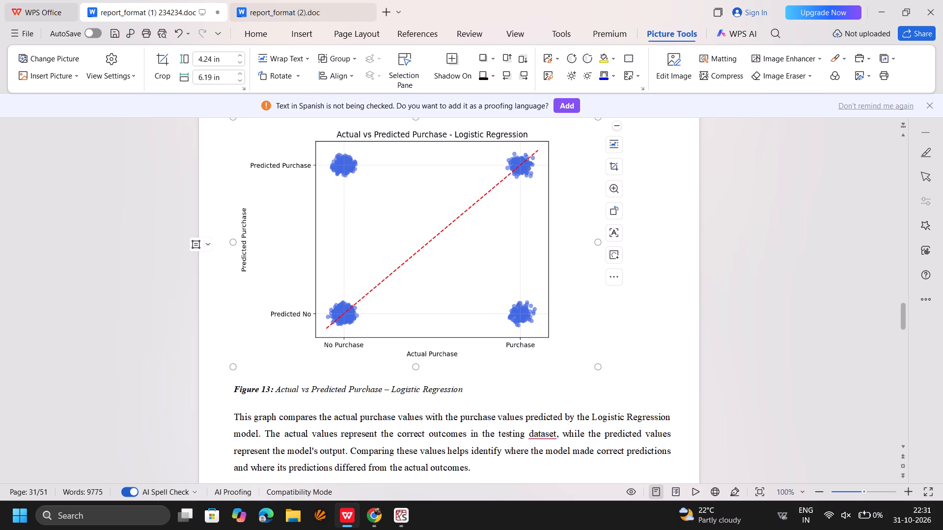
{"action": "left_click_drag", "start_coordinate": [416, 367], "coordinate": [415, 323]}
Examine how the pages from the Figure 13 graph to the Purchase Rate by Device Type graph are laid out.
{"action": "scroll", "coordinate": [428, 399], "scroll_direction": "down", "scroll_amount": 2}
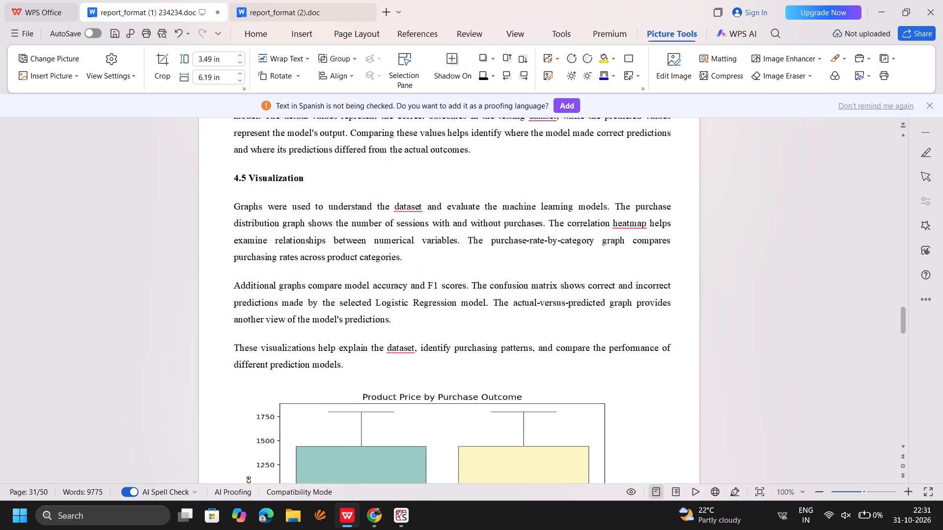
{"action": "scroll", "coordinate": [428, 399], "scroll_direction": "down", "scroll_amount": 5}
{"action": "scroll", "coordinate": [428, 399], "scroll_direction": "up", "scroll_amount": 2}
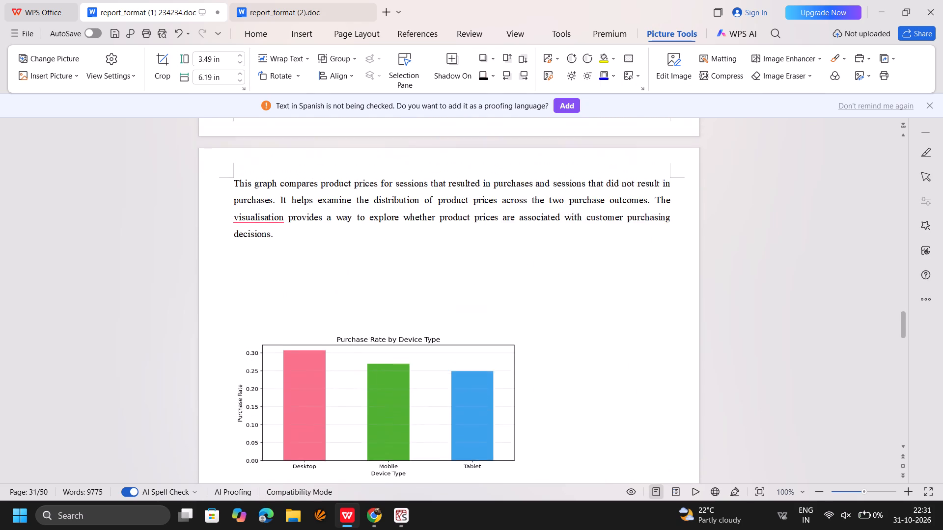
{"action": "scroll", "coordinate": [428, 399], "scroll_direction": "down", "scroll_amount": 7}
{"action": "scroll", "coordinate": [428, 399], "scroll_direction": "up", "scroll_amount": 10}
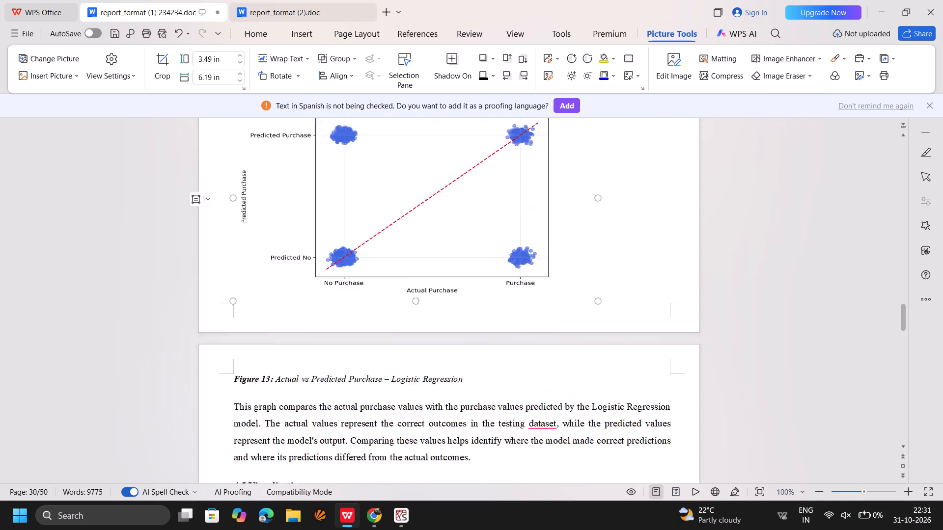
Reduce the height of the Confusion Matrix graph above the Figure 11 caption to about 3.66 in.
{"action": "scroll", "coordinate": [428, 399], "scroll_direction": "up", "scroll_amount": 4}
{"action": "scroll", "coordinate": [428, 399], "scroll_direction": "down", "scroll_amount": 1}
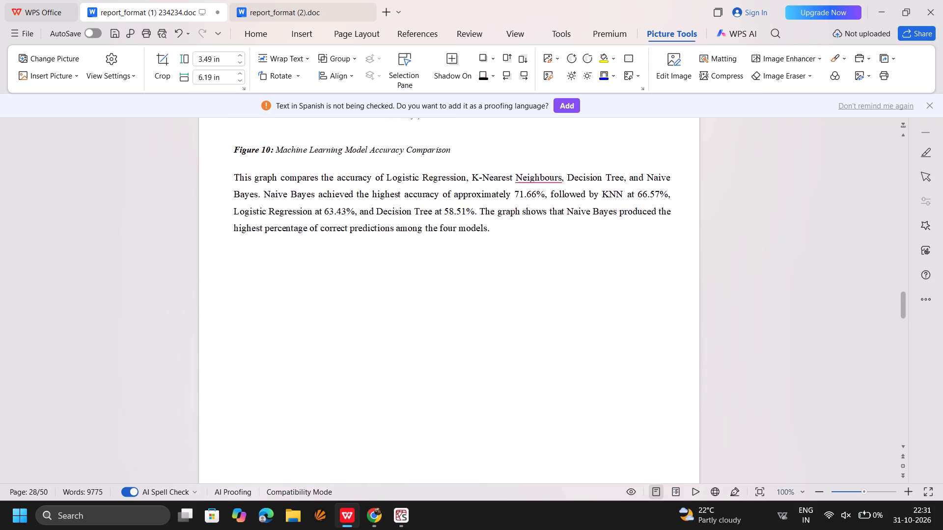
{"action": "scroll", "coordinate": [428, 399], "scroll_direction": "down", "scroll_amount": 1}
{"action": "scroll", "coordinate": [428, 399], "scroll_direction": "up", "scroll_amount": 1}
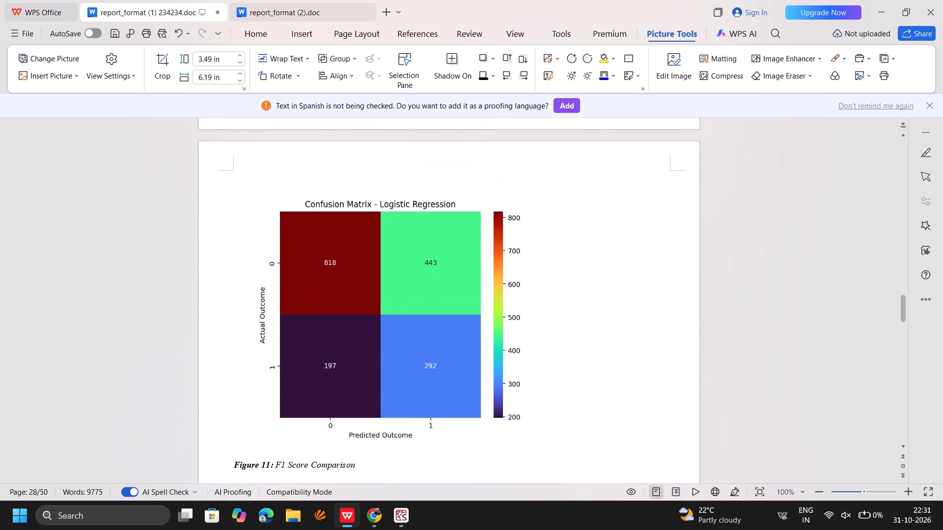
{"action": "left_click", "coordinate": [395, 362]}
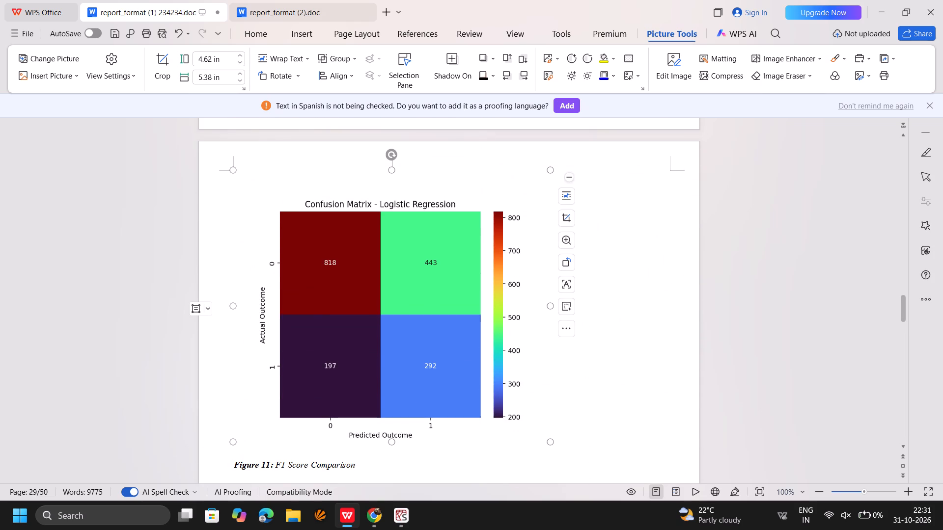
{"action": "left_click_drag", "start_coordinate": [390, 443], "coordinate": [368, 387]}
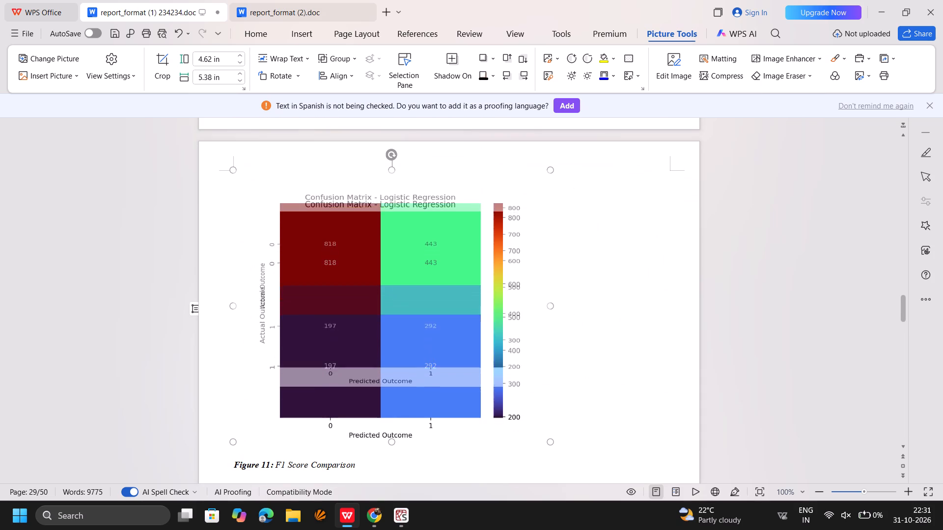
{"action": "left_click_drag", "start_coordinate": [368, 387], "coordinate": [368, 386]}
Reduce the height of the Purchase Rate by Product Category graph above the Figure 10 caption to about 2.42 in.
{"action": "scroll", "coordinate": [352, 353], "scroll_direction": "up", "scroll_amount": 7}
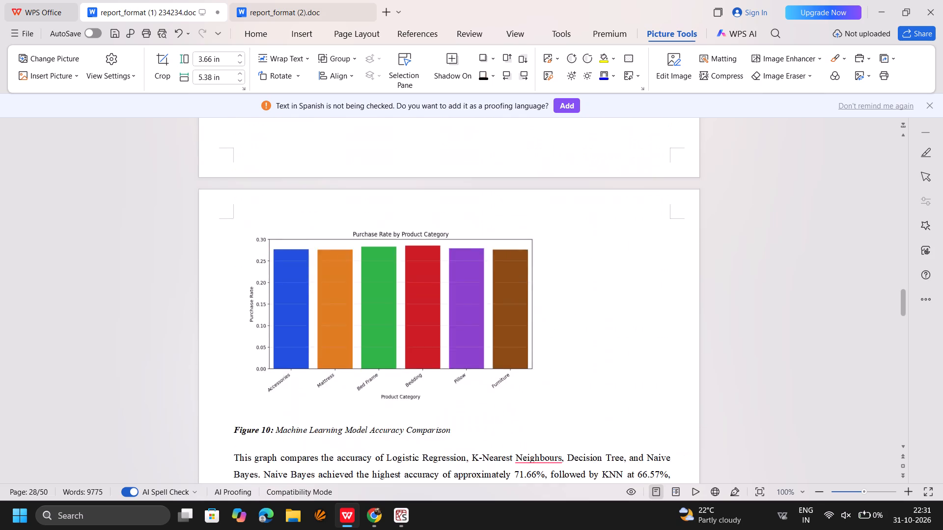
{"action": "scroll", "coordinate": [352, 353], "scroll_direction": "up", "scroll_amount": 1}
{"action": "scroll", "coordinate": [352, 353], "scroll_direction": "down", "scroll_amount": 4}
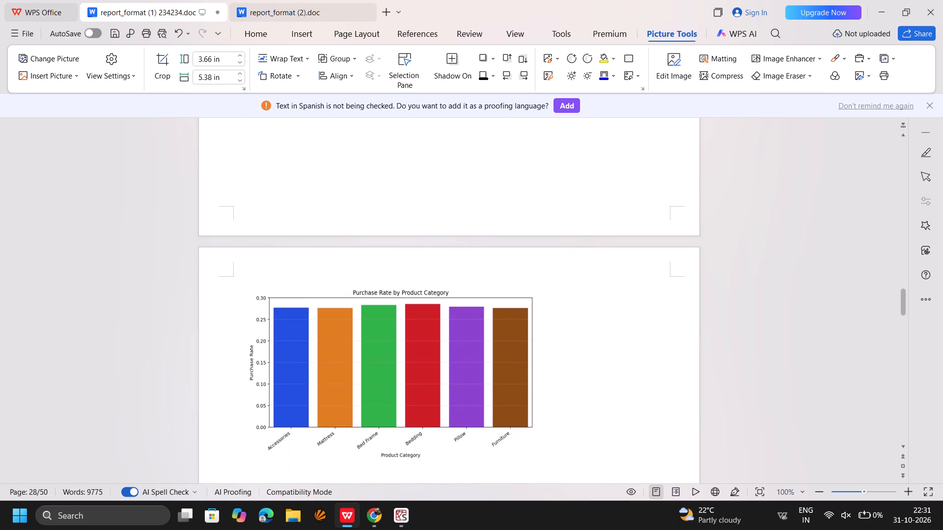
{"action": "left_click", "coordinate": [365, 338]}
{"action": "scroll", "coordinate": [365, 338], "scroll_direction": "down", "scroll_amount": 1}
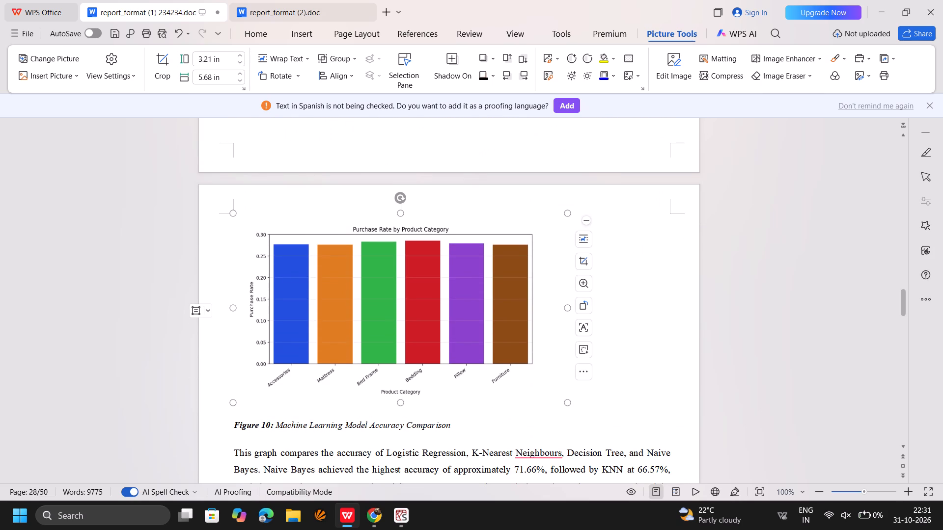
{"action": "left_click_drag", "start_coordinate": [402, 403], "coordinate": [387, 357]}
{"action": "scroll", "coordinate": [387, 357], "scroll_direction": "up", "scroll_amount": 3}
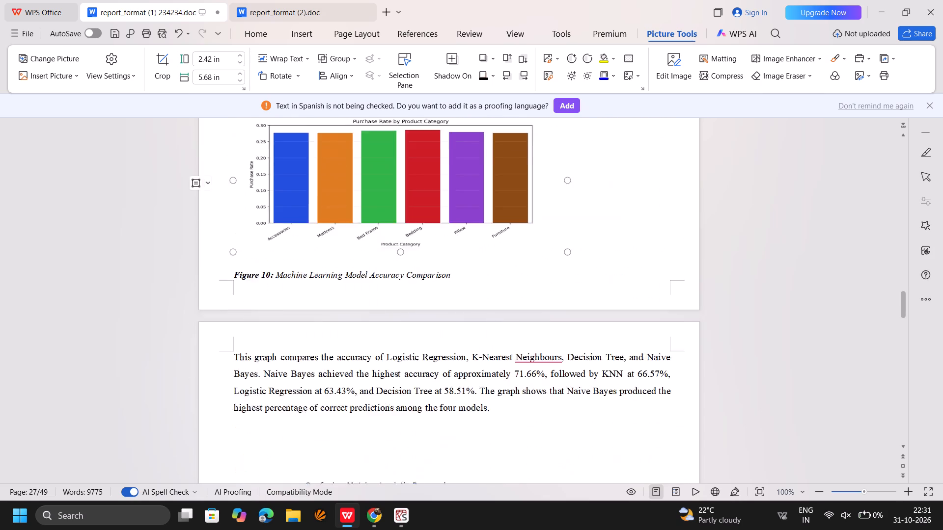
Review the report's pages from the Purchase Rate by Product Category graph back to the cover page.
{"action": "scroll", "coordinate": [387, 357], "scroll_direction": "up", "scroll_amount": 6}
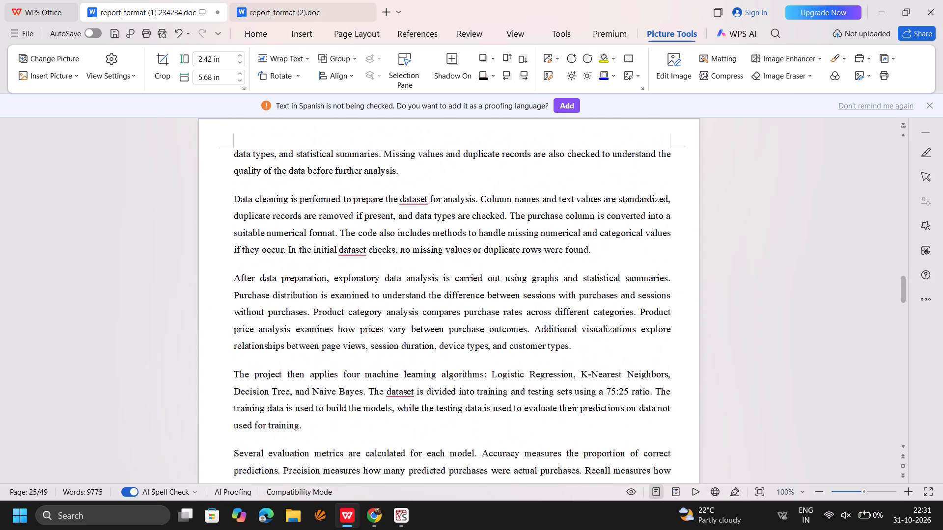
{"action": "scroll", "coordinate": [387, 357], "scroll_direction": "up", "scroll_amount": 6}
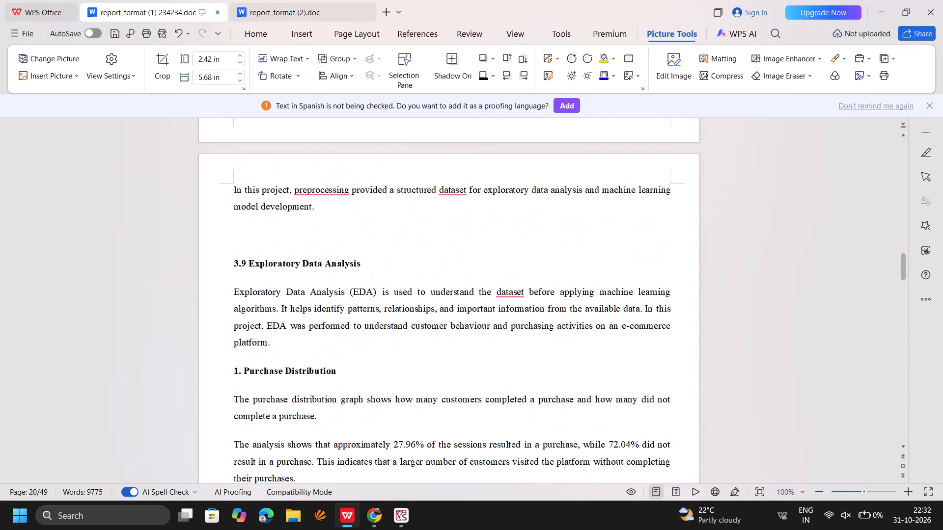
{"action": "scroll", "coordinate": [387, 357], "scroll_direction": "up", "scroll_amount": 5}
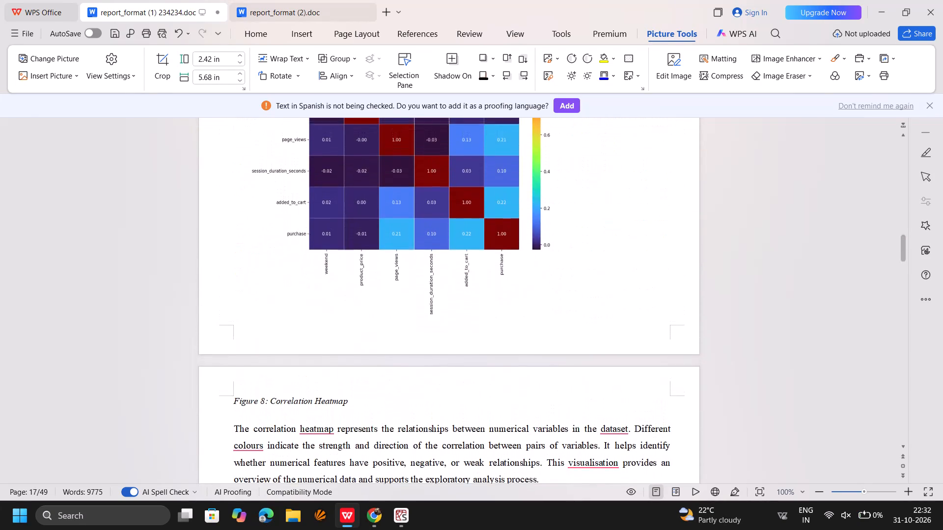
{"action": "scroll", "coordinate": [387, 357], "scroll_direction": "up", "scroll_amount": 7}
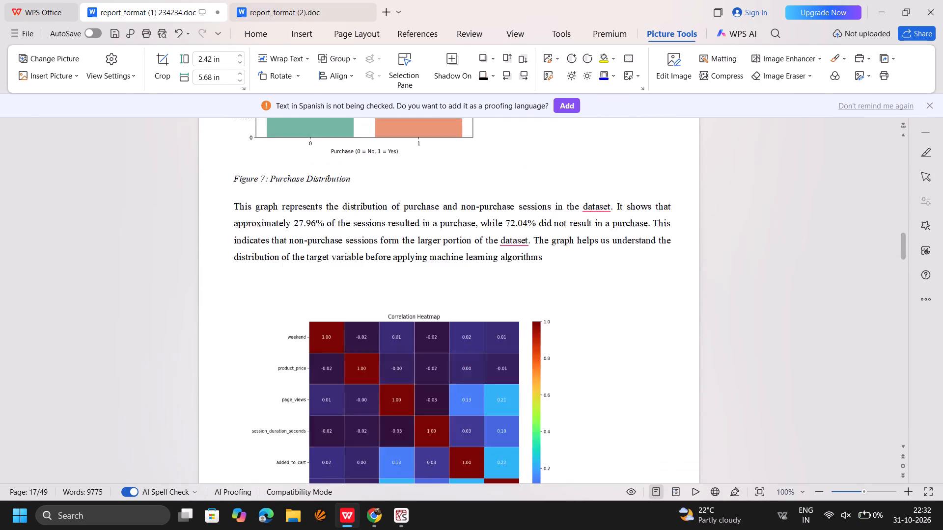
{"action": "scroll", "coordinate": [387, 357], "scroll_direction": "up", "scroll_amount": 4}
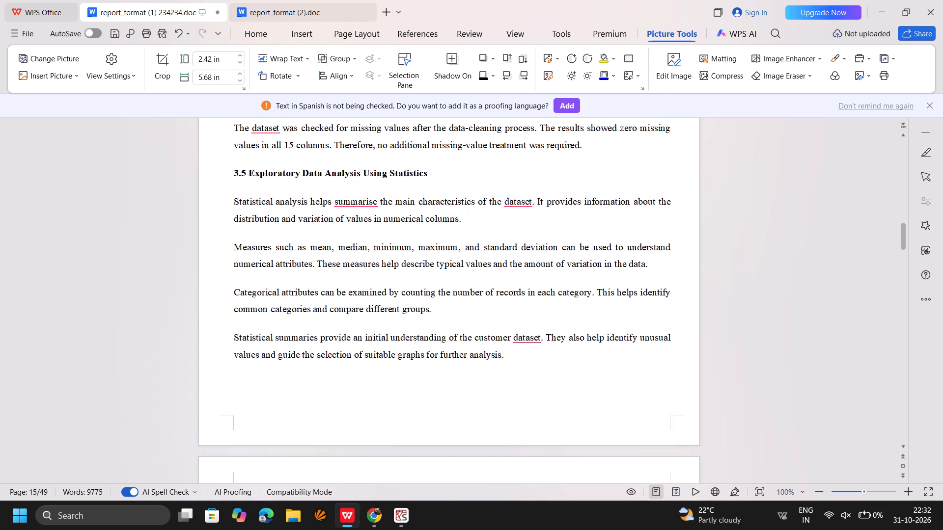
{"action": "scroll", "coordinate": [387, 357], "scroll_direction": "up", "scroll_amount": 14}
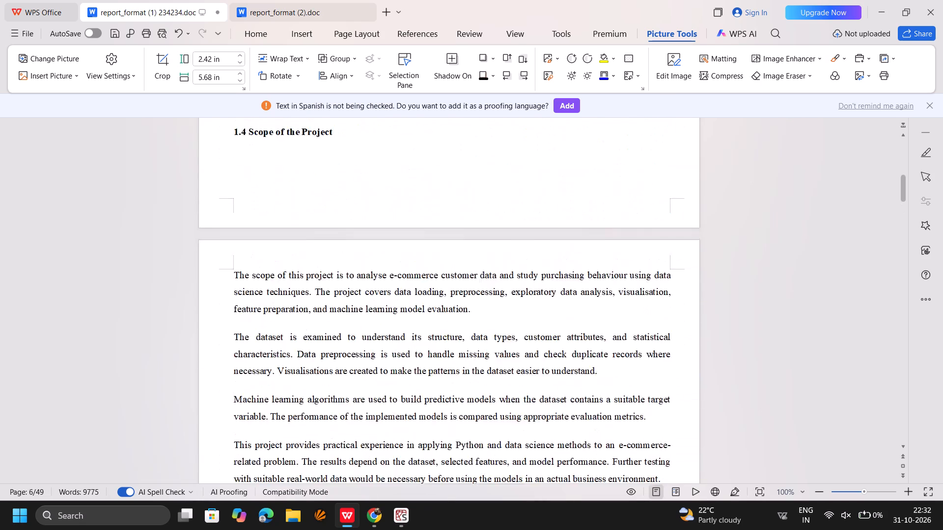
{"action": "scroll", "coordinate": [387, 357], "scroll_direction": "up", "scroll_amount": 11}
Enter the student's signature, initial and given name, after "Signature :" in the Declaration, and remove spaces so it stays on that line.
{"action": "scroll", "coordinate": [387, 357], "scroll_direction": "down", "scroll_amount": 2}
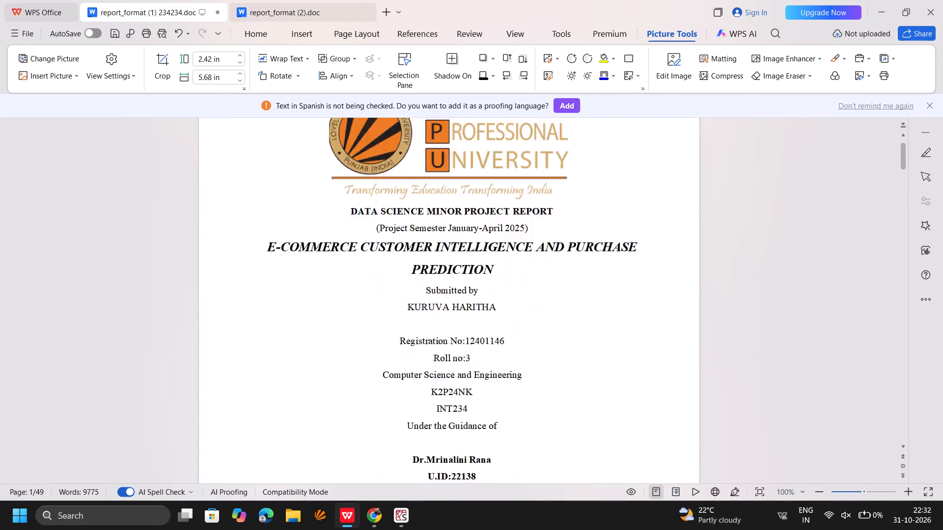
{"action": "scroll", "coordinate": [387, 357], "scroll_direction": "down", "scroll_amount": 7}
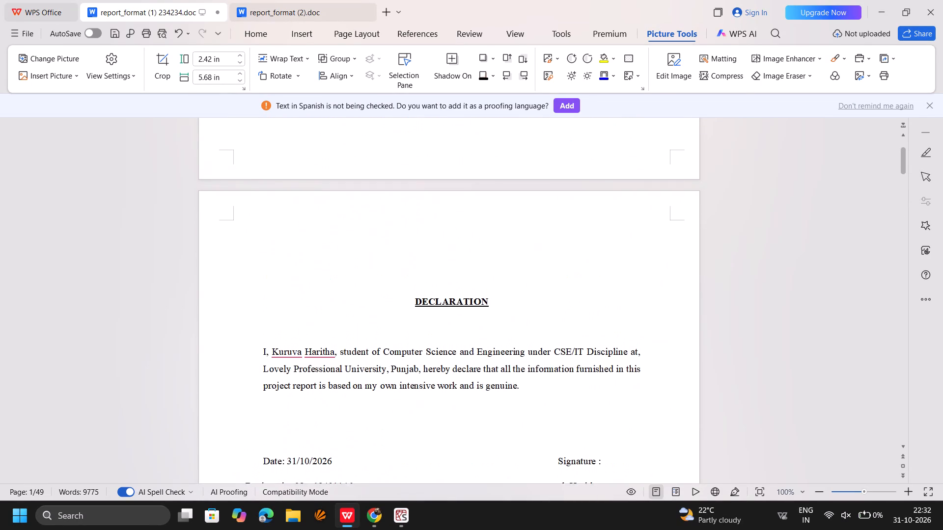
{"action": "left_click", "coordinate": [604, 307]}
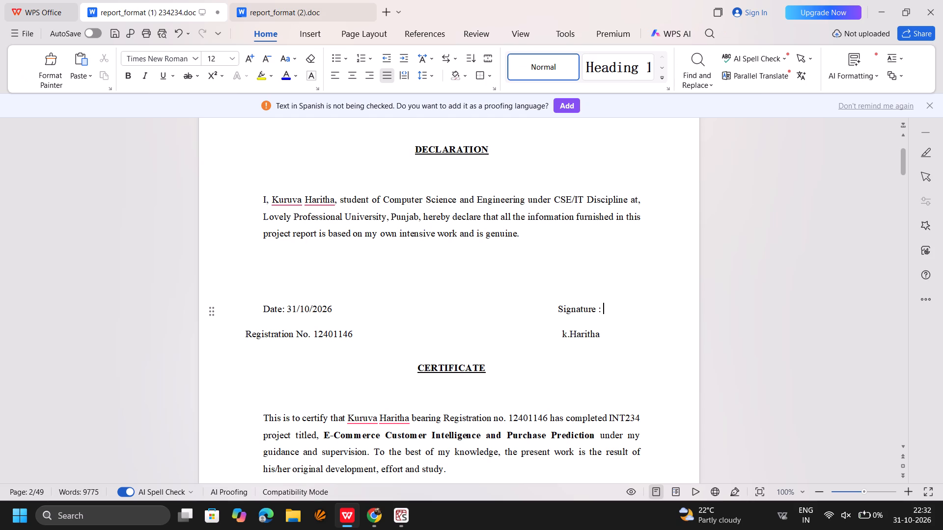
{"action": "key", "text": "period"}
{"action": "type", "text": "aritha"}
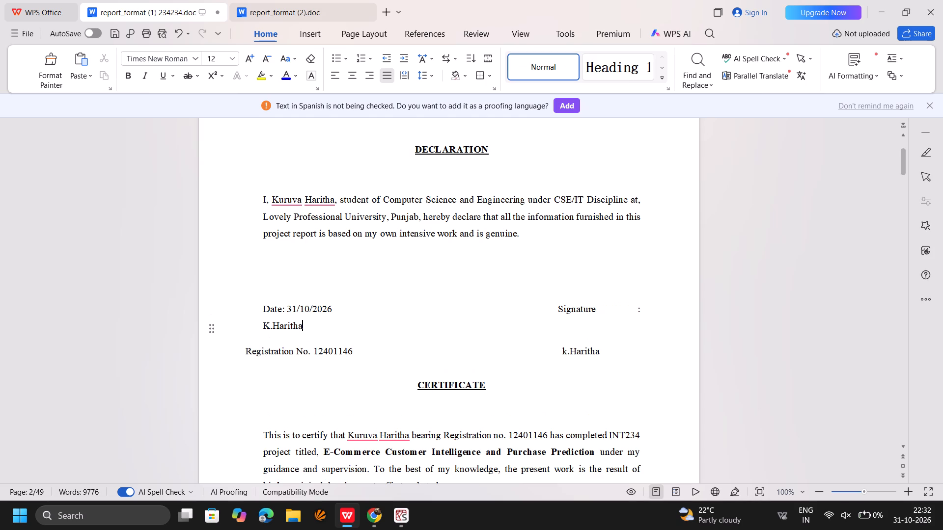
{"action": "left_click", "coordinate": [557, 312]}
{"action": "key", "text": "BackSpace"}
{"action": "key", "text": "BackSpace"}
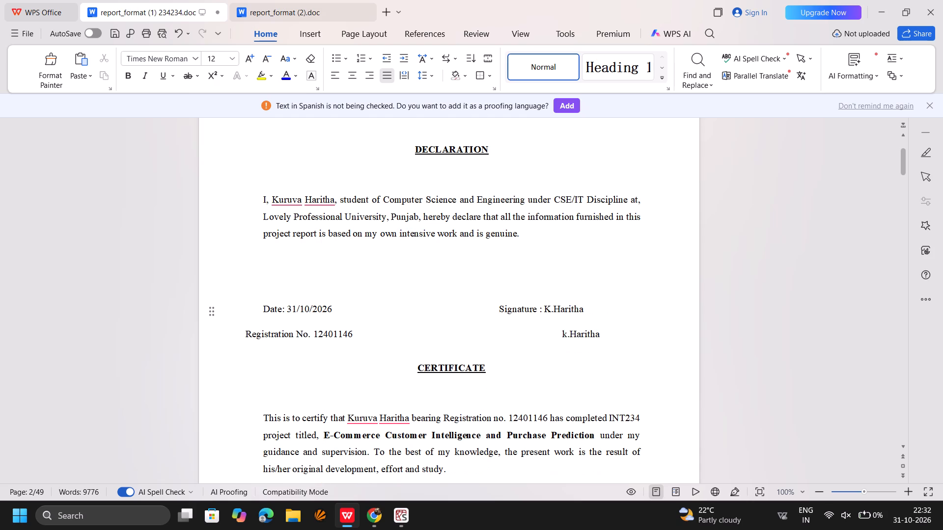
Replace the abbreviated name below the Declaration's signature line with the student's full name.
{"action": "left_click", "coordinate": [603, 335]}
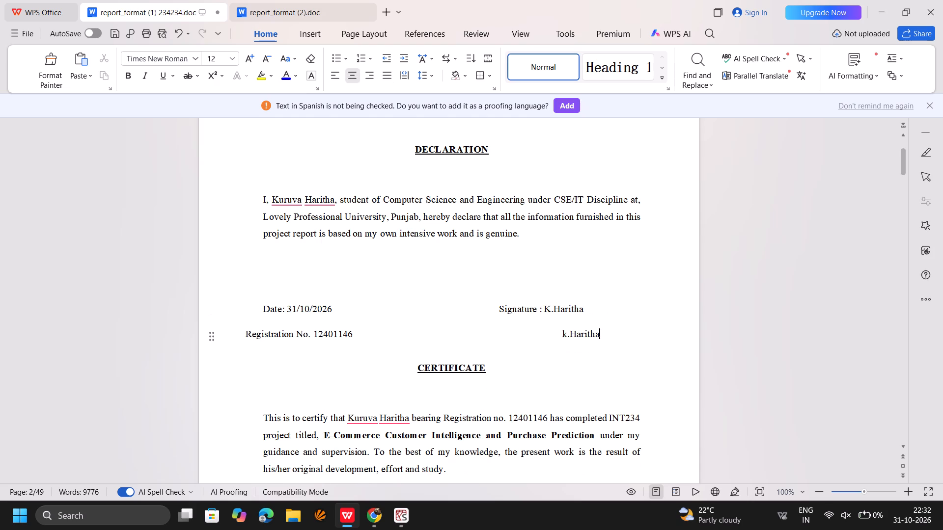
{"action": "key", "text": "BackSpace"}
{"action": "key", "text": "BackSpace"}
{"action": "key", "text": "BackSpace"}
{"action": "key", "text": "BackSpace"}
{"action": "key", "text": "BackSpace"}
{"action": "key", "text": "BackSpace"}
{"action": "key", "text": "BackSpace"}
{"action": "key", "text": "BackSpace"}
{"action": "key", "text": "BackSpace"}
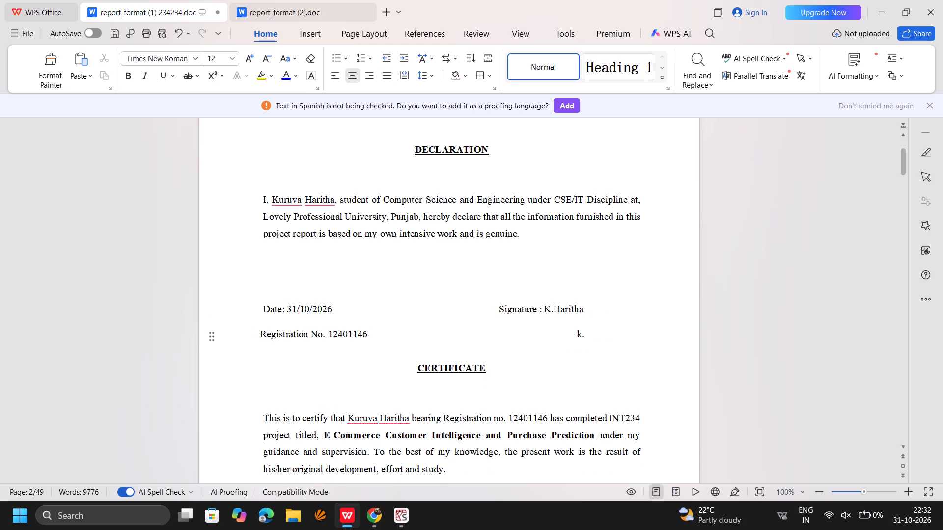
{"action": "key", "text": "BackSpace"}
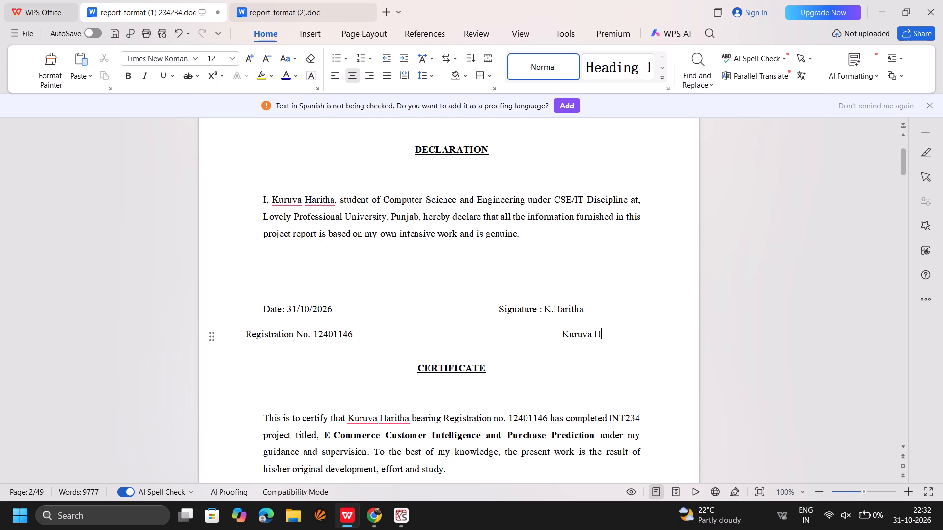
{"action": "key", "text": "e"}
{"action": "key", "text": "BackSpace"}
{"action": "type", "text": "ritha"}
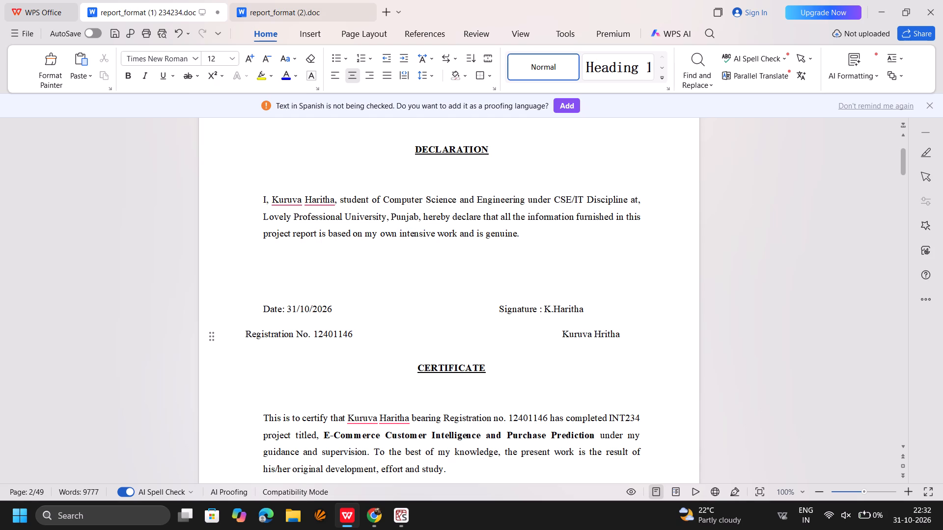
{"action": "left_click", "coordinate": [603, 334]}
{"action": "key", "text": "a"}
Examine the cover page and the table of contents with its page numbers.
{"action": "scroll", "coordinate": [603, 334], "scroll_direction": "up", "scroll_amount": 9}
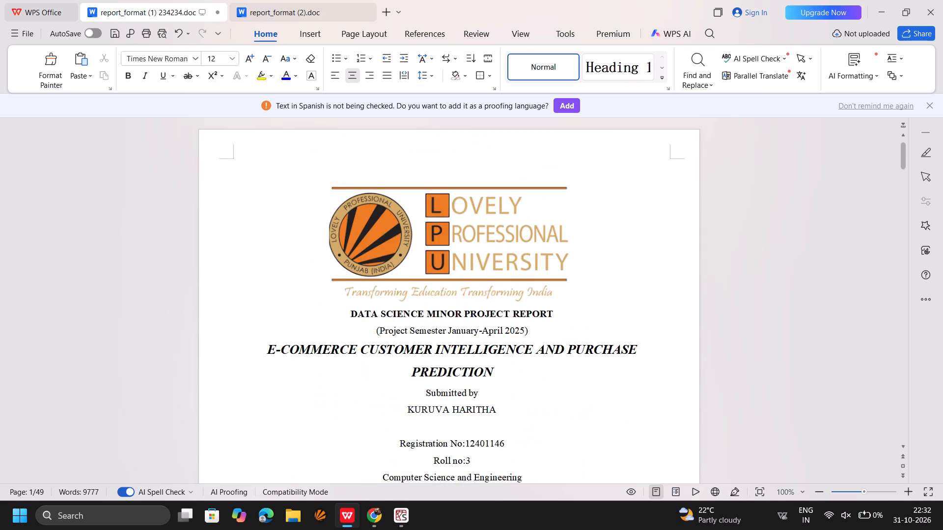
{"action": "scroll", "coordinate": [603, 334], "scroll_direction": "down", "scroll_amount": 13}
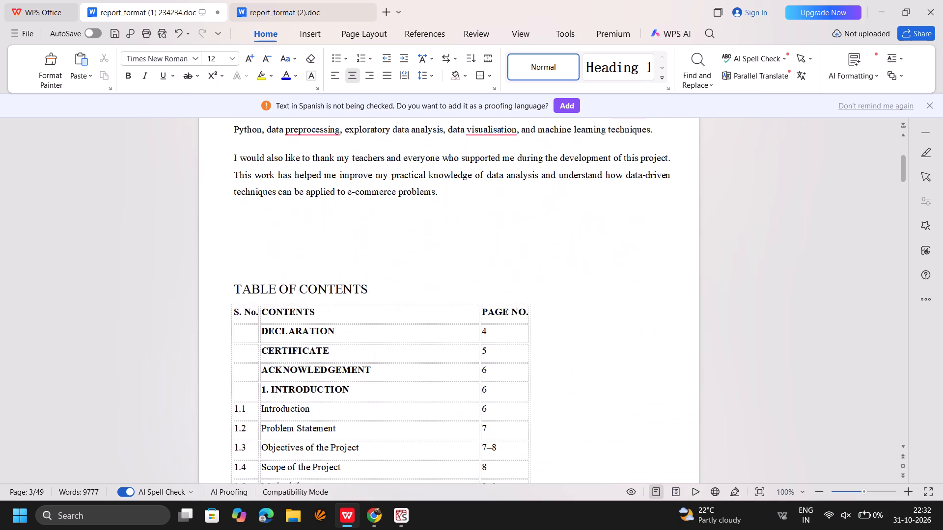
{"action": "scroll", "coordinate": [603, 334], "scroll_direction": "down", "scroll_amount": 2}
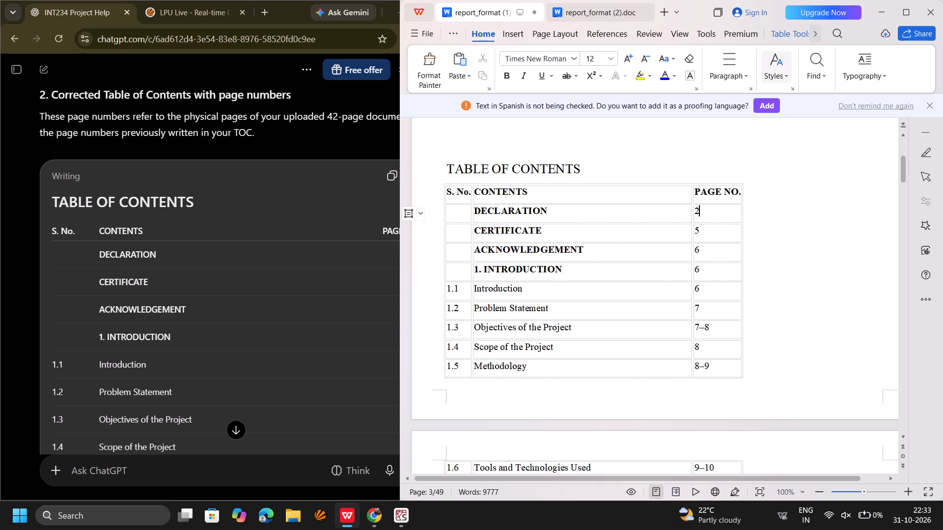
{"action": "right_click_drag", "start_coordinate": [396, 325], "coordinate": [407, 326]}
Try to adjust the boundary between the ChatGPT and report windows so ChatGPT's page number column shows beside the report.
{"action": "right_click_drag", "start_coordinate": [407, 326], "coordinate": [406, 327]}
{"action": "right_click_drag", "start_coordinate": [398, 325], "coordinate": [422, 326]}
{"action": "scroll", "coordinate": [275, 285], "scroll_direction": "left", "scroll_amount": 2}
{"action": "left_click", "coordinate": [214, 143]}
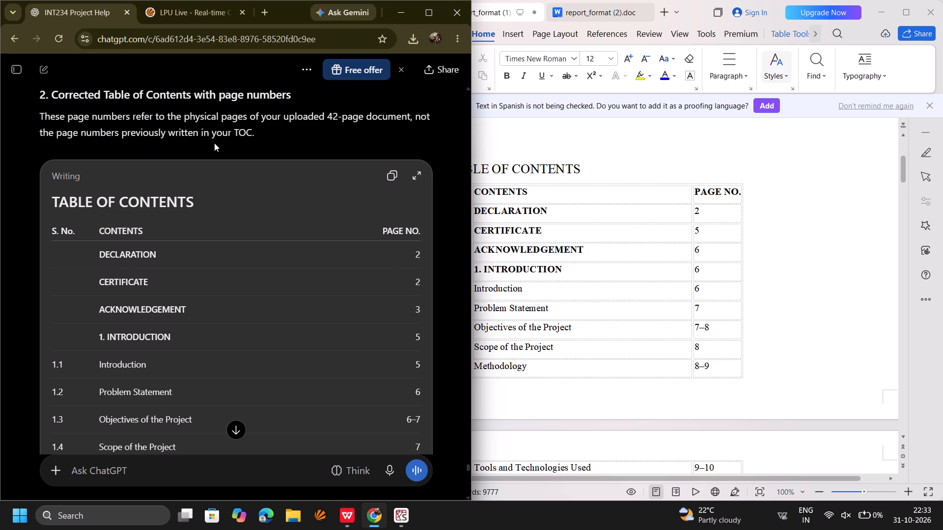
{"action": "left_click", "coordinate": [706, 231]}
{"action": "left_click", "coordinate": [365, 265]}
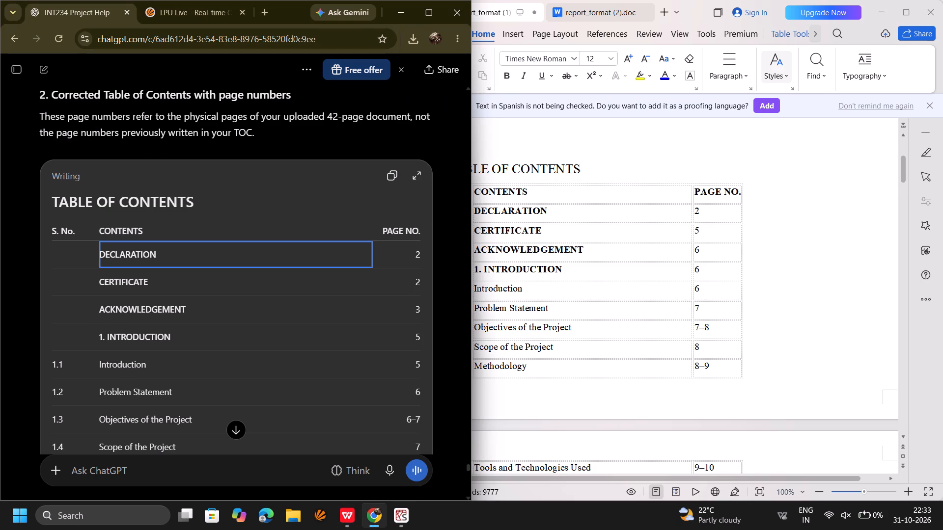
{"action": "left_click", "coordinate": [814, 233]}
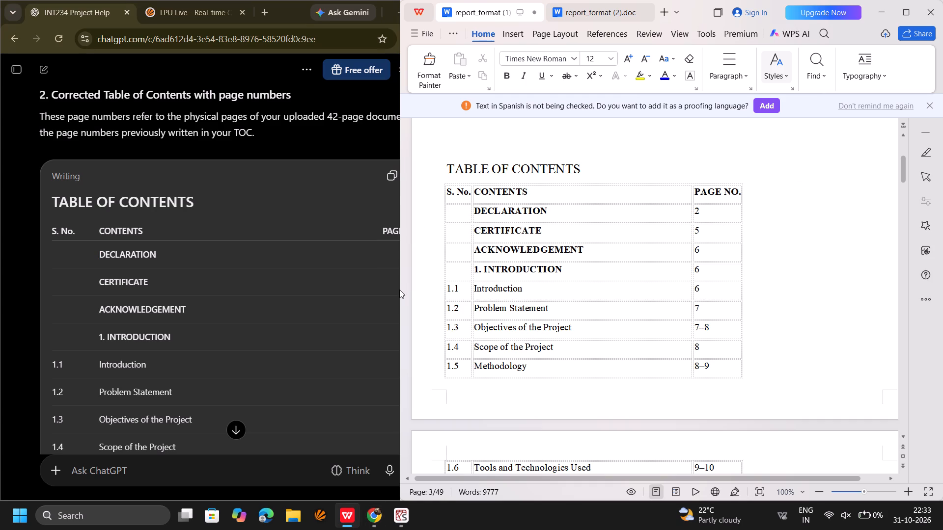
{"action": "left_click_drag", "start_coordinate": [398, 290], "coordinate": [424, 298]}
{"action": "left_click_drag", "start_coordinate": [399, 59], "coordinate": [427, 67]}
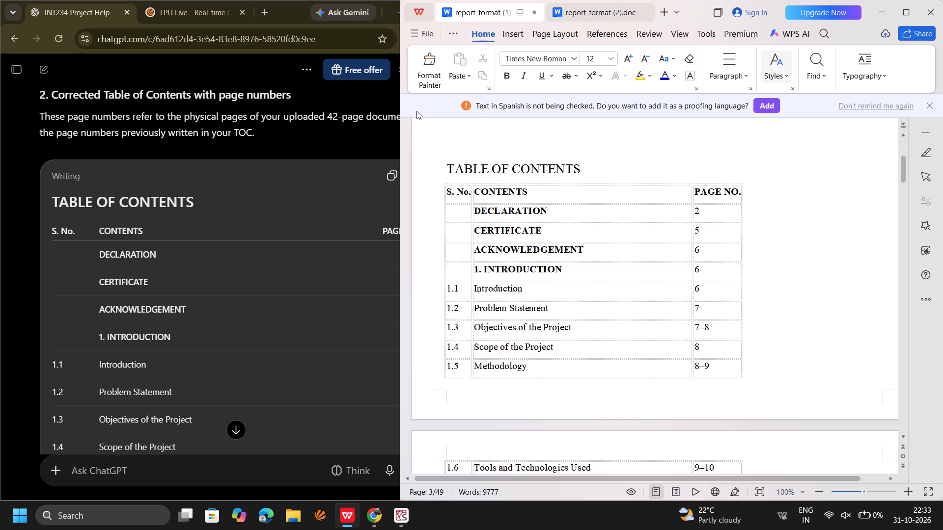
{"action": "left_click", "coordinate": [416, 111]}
Bring the ChatGPT window forward and check the corrected page numbers for the front matter and introduction rows.
{"action": "left_click", "coordinate": [310, 212]}
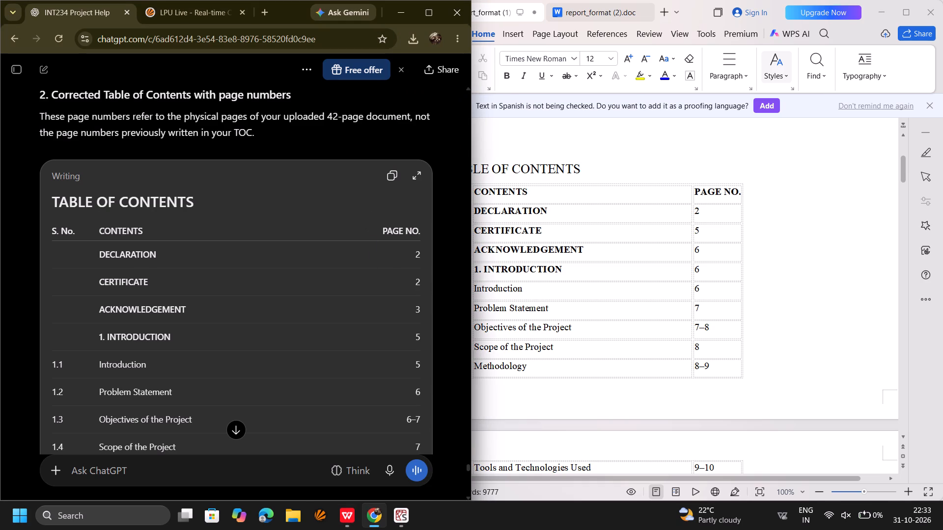
{"action": "scroll", "coordinate": [331, 266], "scroll_direction": "down", "scroll_amount": 3}
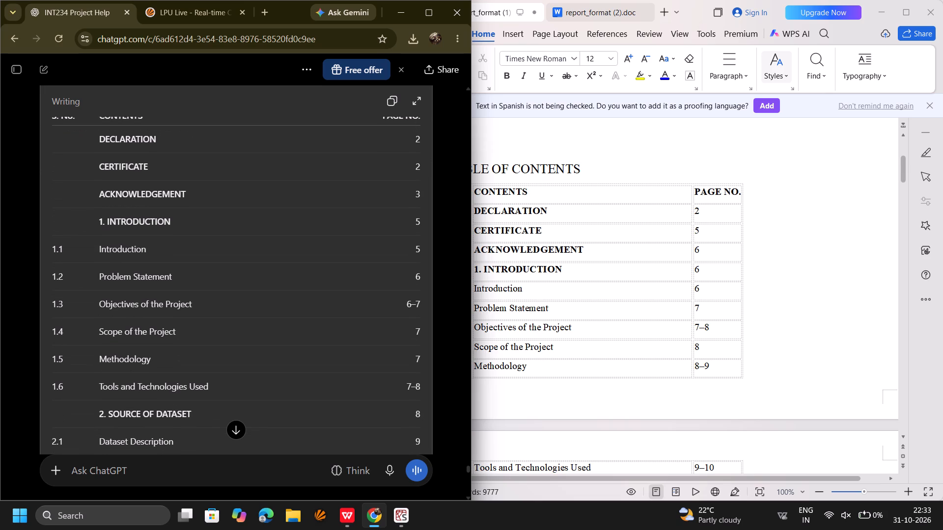
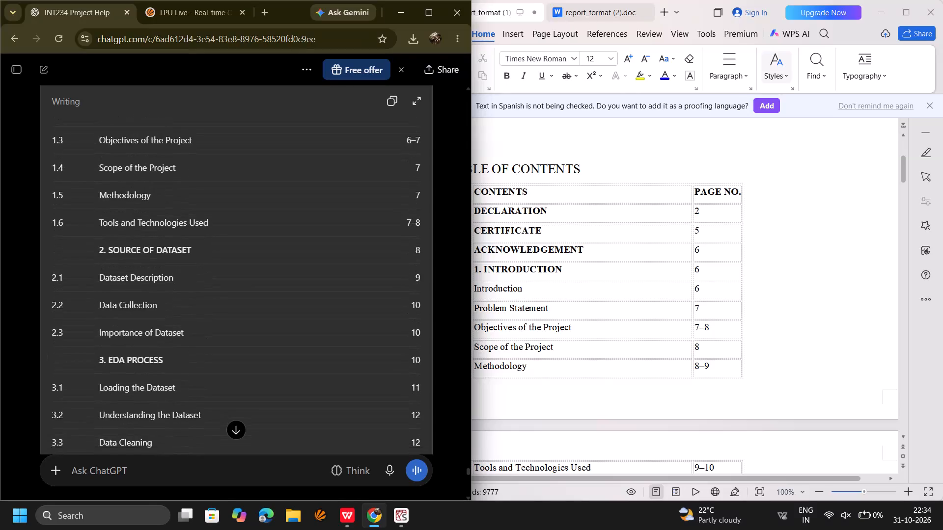
Review ChatGPT's corrected page numbers from 2. SOURCE OF DATASET through APPENDIX A.
{"action": "scroll", "coordinate": [331, 266], "scroll_direction": "down", "scroll_amount": 1}
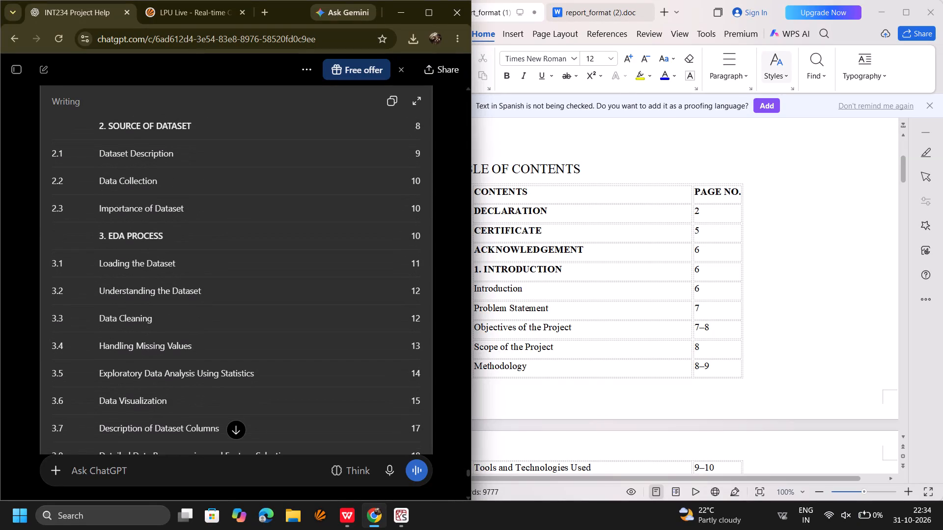
{"action": "scroll", "coordinate": [331, 266], "scroll_direction": "down", "scroll_amount": 1}
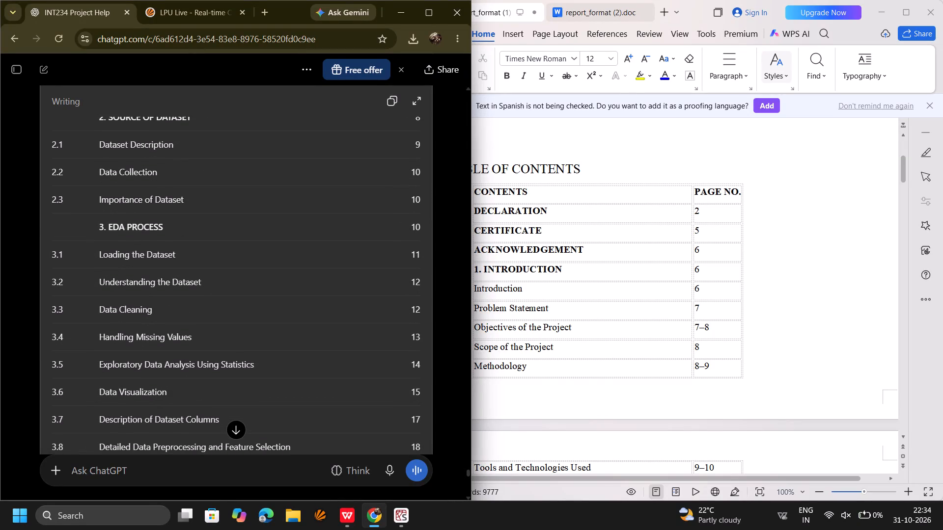
{"action": "scroll", "coordinate": [331, 266], "scroll_direction": "down", "scroll_amount": 5}
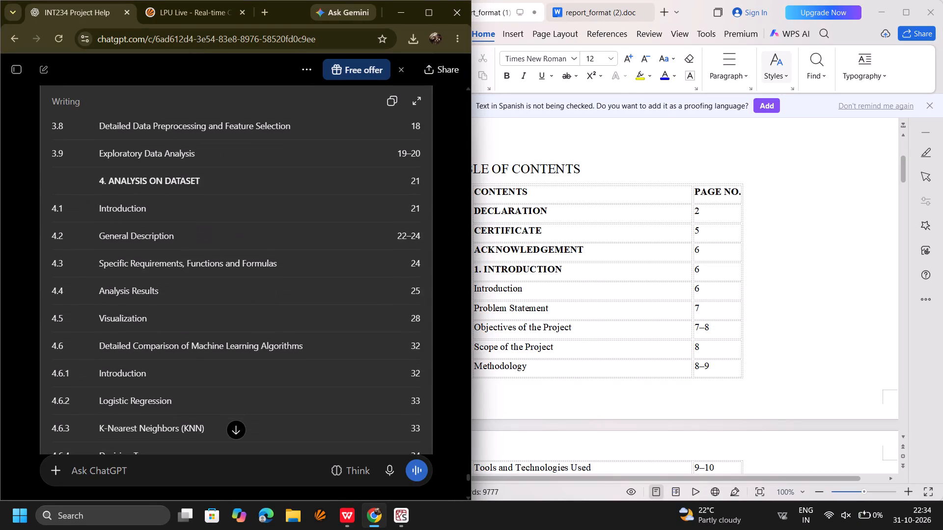
{"action": "scroll", "coordinate": [331, 266], "scroll_direction": "down", "scroll_amount": 1}
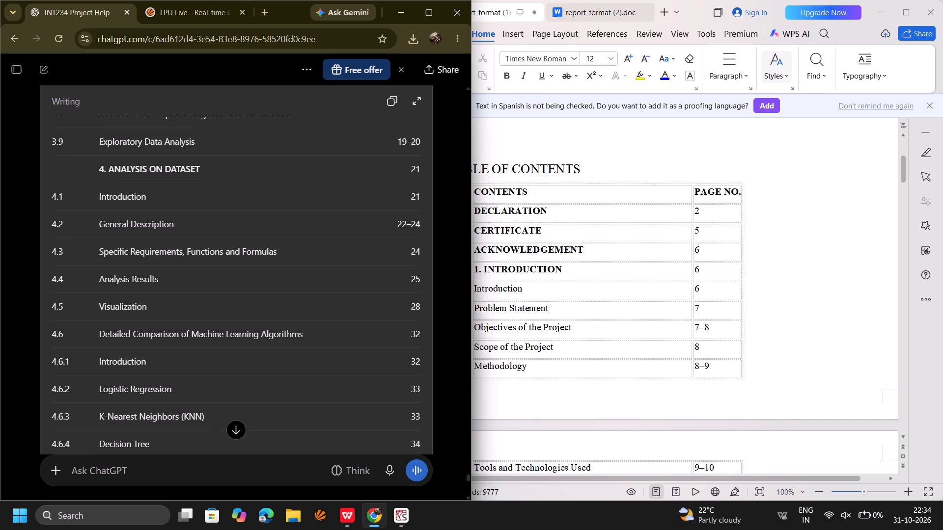
{"action": "scroll", "coordinate": [331, 266], "scroll_direction": "down", "scroll_amount": 4}
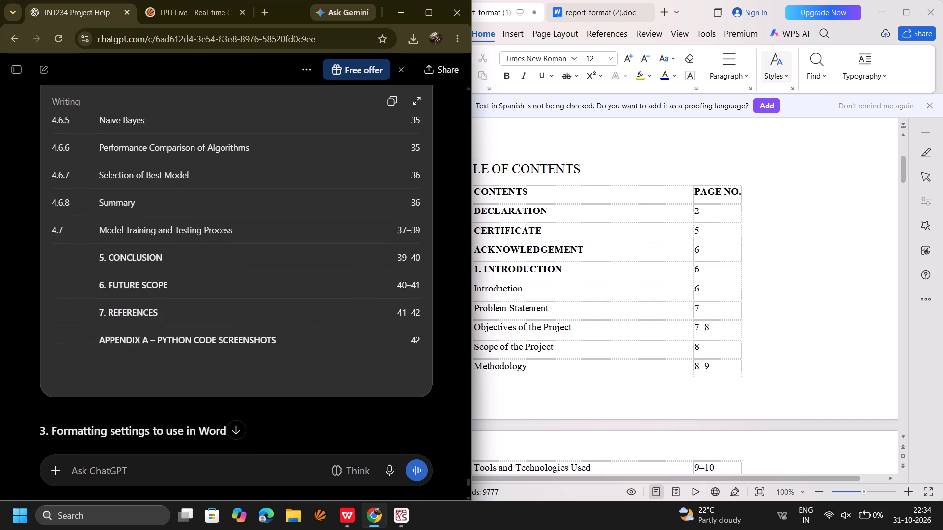
{"action": "scroll", "coordinate": [331, 266], "scroll_direction": "down", "scroll_amount": 1}
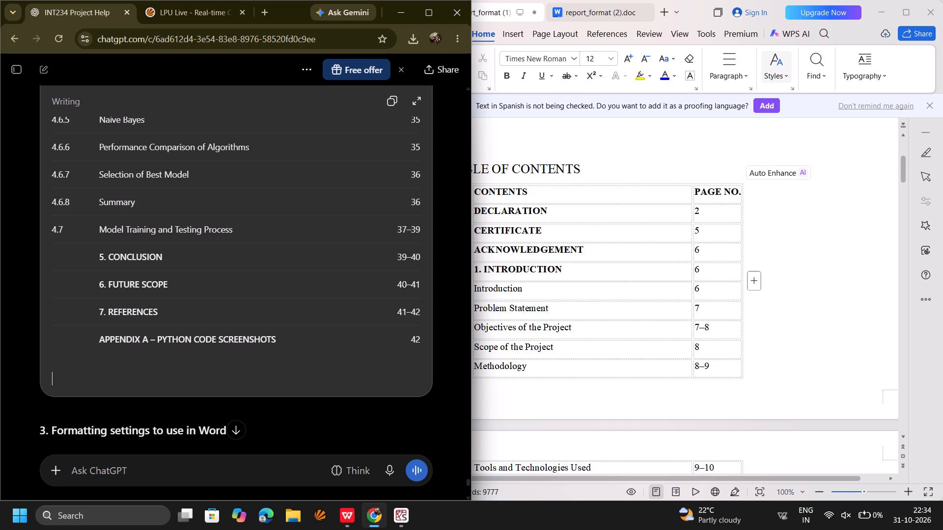
In the report's table of contents, set the CERTIFICATE page number to 2 and ACKNOWLEDGEMENT to 3, maximizing the report window.
{"action": "left_click", "coordinate": [704, 230]}
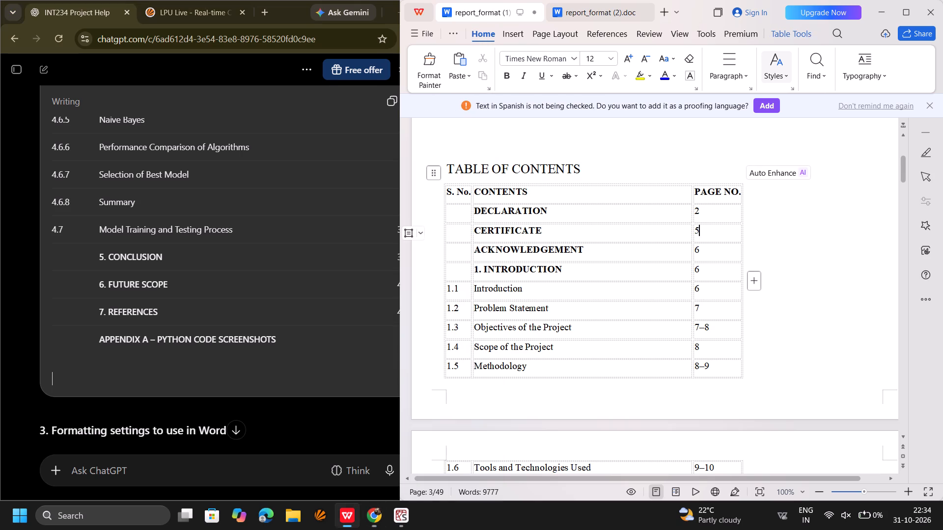
{"action": "key", "text": "BackSpace"}
{"action": "key", "text": "2"}
{"action": "left_click", "coordinate": [907, 14]}
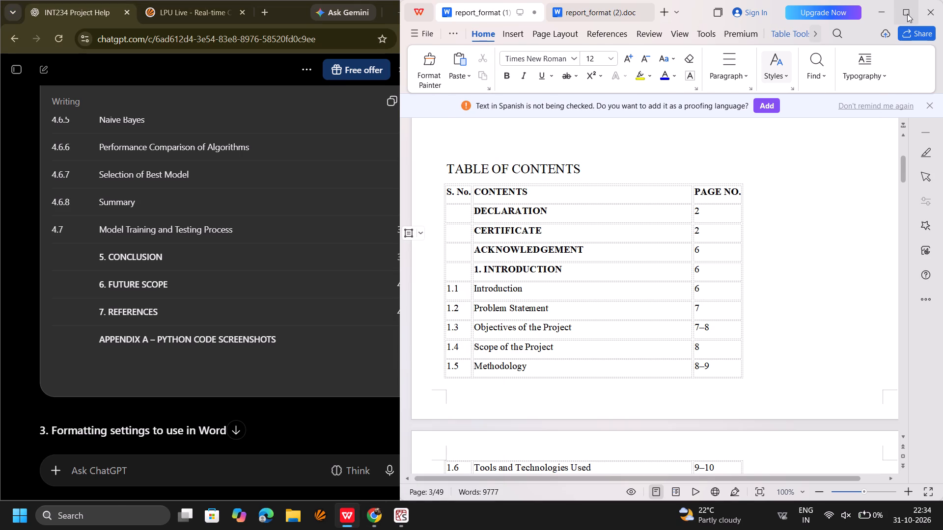
{"action": "left_click", "coordinate": [509, 258]}
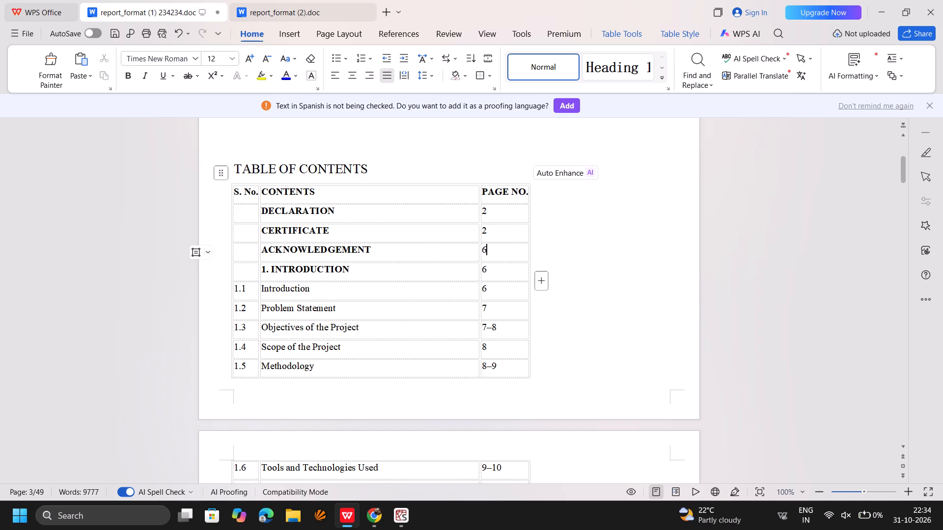
{"action": "key", "text": "BackSpace"}
{"action": "key", "text": "3"}
Clear the page numbers of the rows from 1. INTRODUCTION through 1.5 Methodology, keeping the table cells.
{"action": "left_click", "coordinate": [500, 273]}
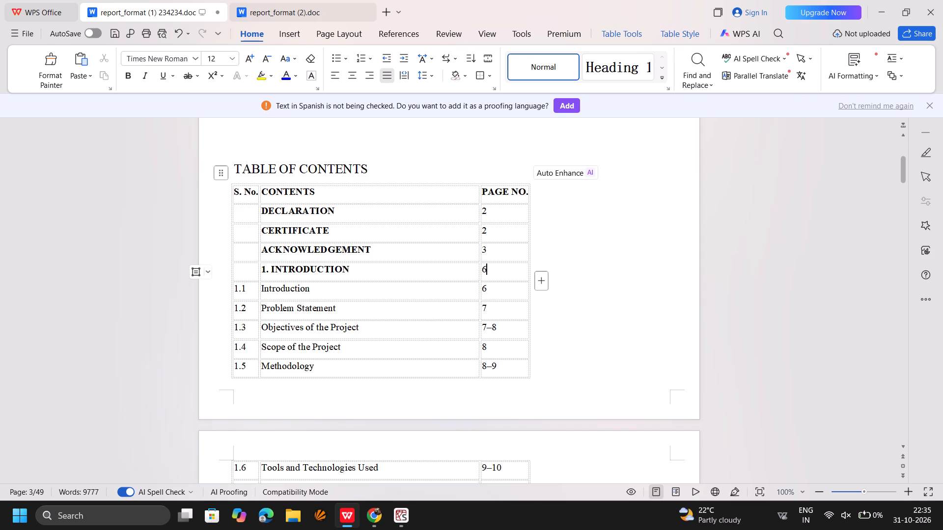
{"action": "left_click_drag", "start_coordinate": [483, 270], "coordinate": [544, 400]}
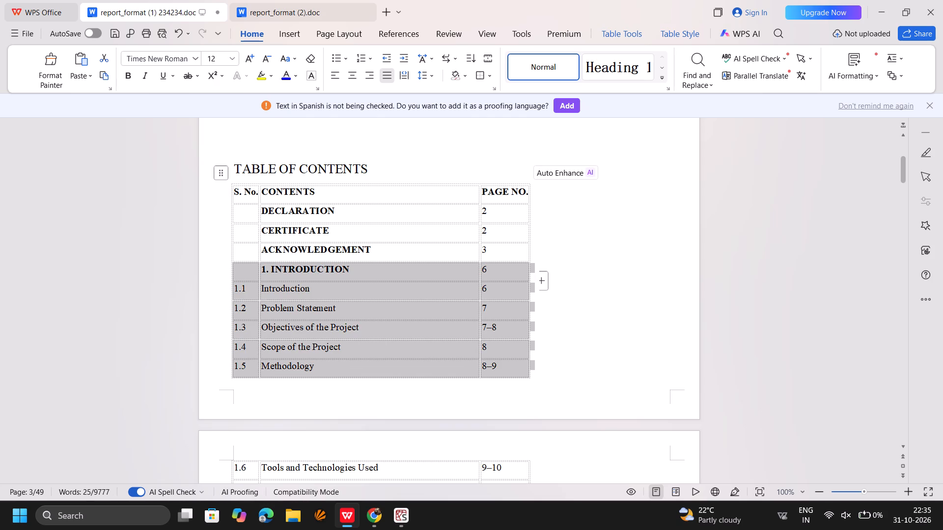
{"action": "left_click_drag", "start_coordinate": [544, 400], "coordinate": [533, 400]}
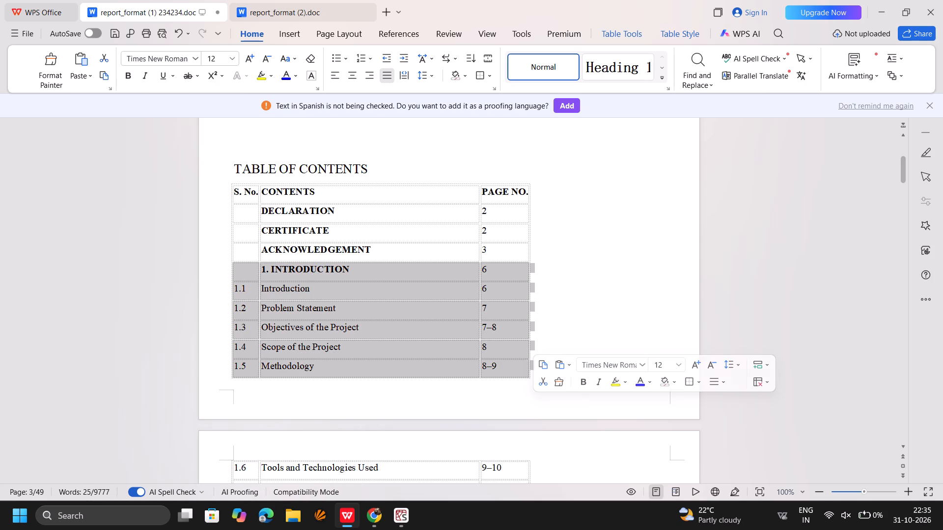
{"action": "left_click", "coordinate": [579, 309]}
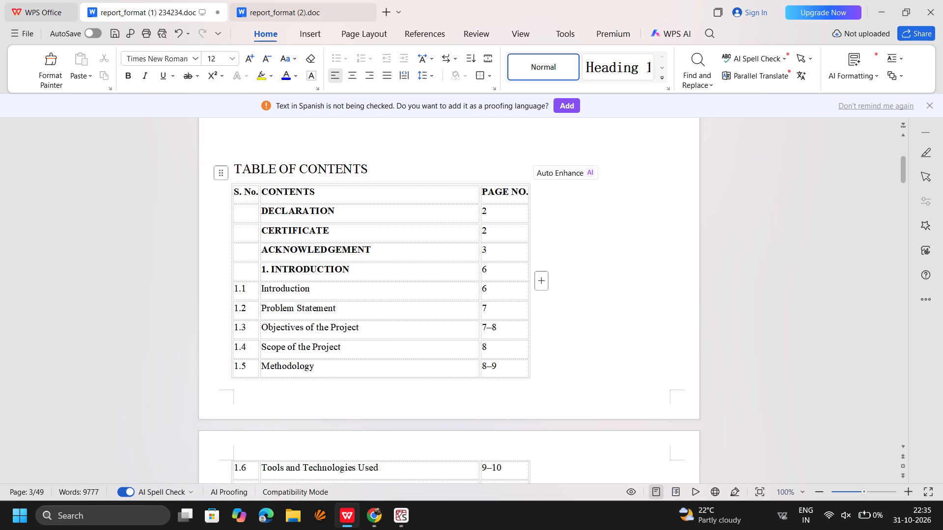
{"action": "left_click_drag", "start_coordinate": [482, 271], "coordinate": [507, 367]}
{"action": "key", "text": "BackSpace"}
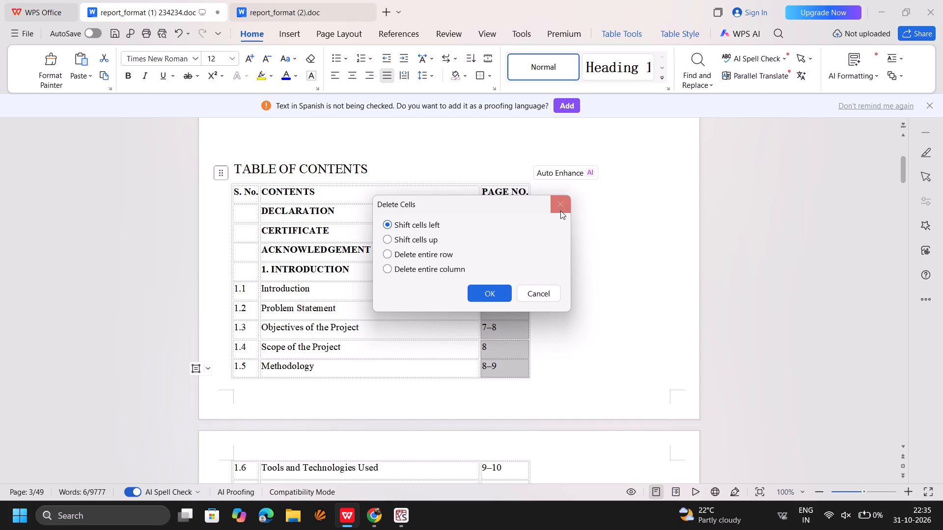
{"action": "left_click", "coordinate": [560, 206]}
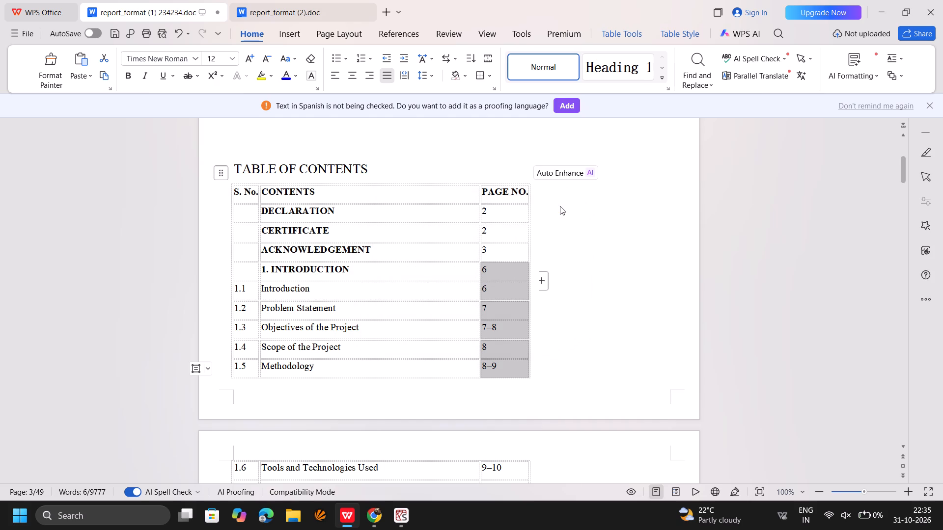
{"action": "key", "text": "Delete"}
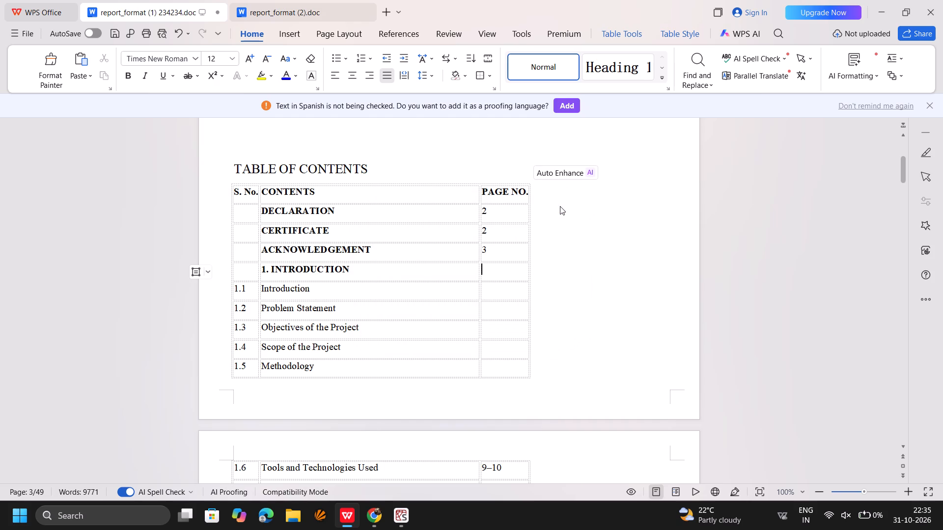
Enter page numbers 5, 5, 6, 6-7, 7 and 7 for the rows from 1. INTRODUCTION through 1.5 Methodology.
{"action": "key", "text": "5"}
{"action": "key", "text": "Down"}
{"action": "key", "text": "5"}
{"action": "key", "text": "Down"}
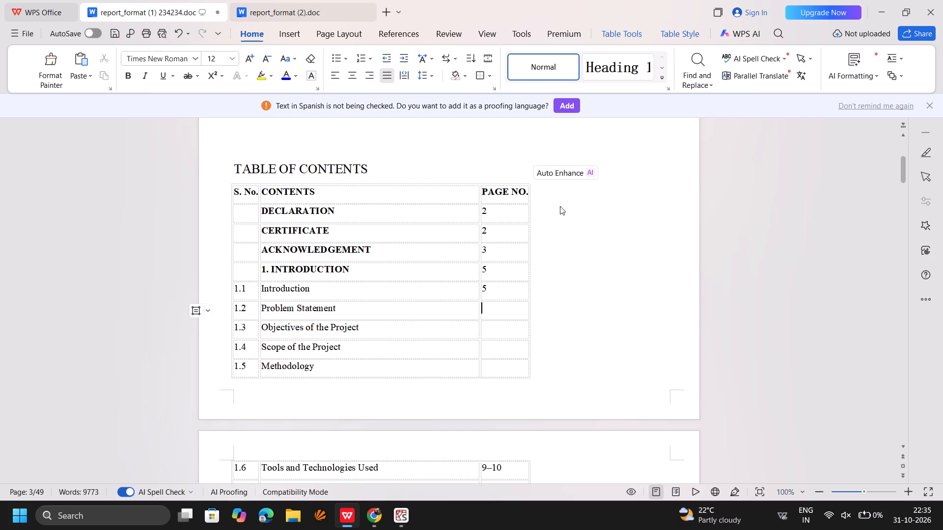
{"action": "key", "text": "6"}
{"action": "key", "text": "Down"}
{"action": "key", "text": "6"}
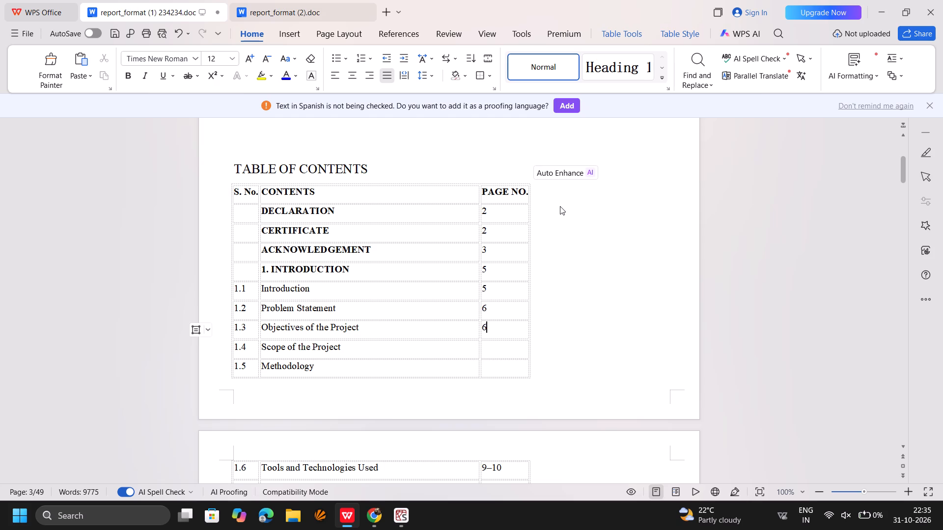
{"action": "type", "text": "-7"}
{"action": "key", "text": "Down"}
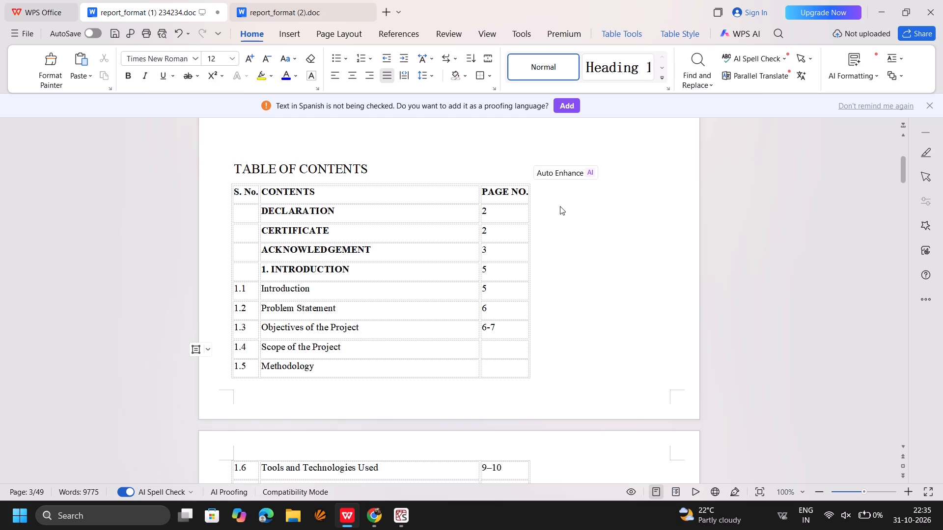
{"action": "key", "text": "7"}
{"action": "key", "text": "Down"}
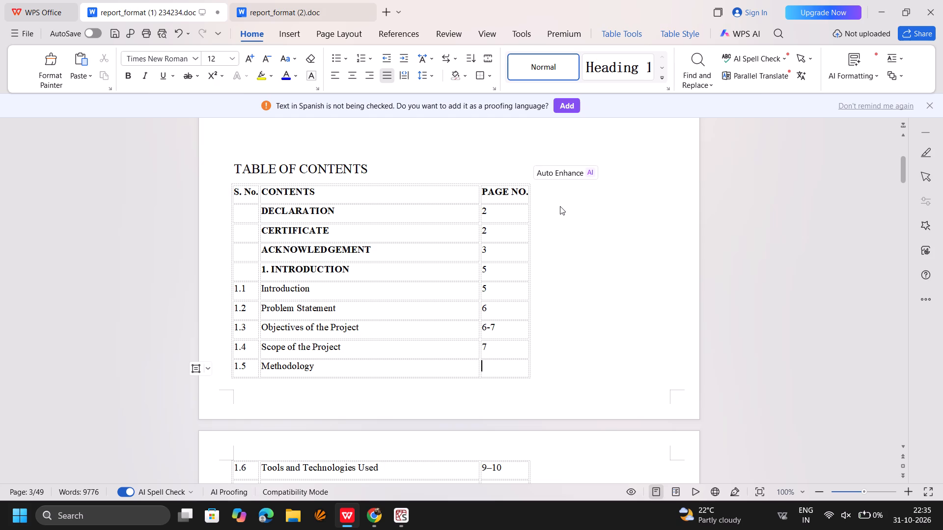
{"action": "key", "text": "7"}
Clear the page numbers from 1.6 Tools and Technologies Used through the row just after 4.6.8 Summary.
{"action": "scroll", "coordinate": [560, 206], "scroll_direction": "down", "scroll_amount": 3}
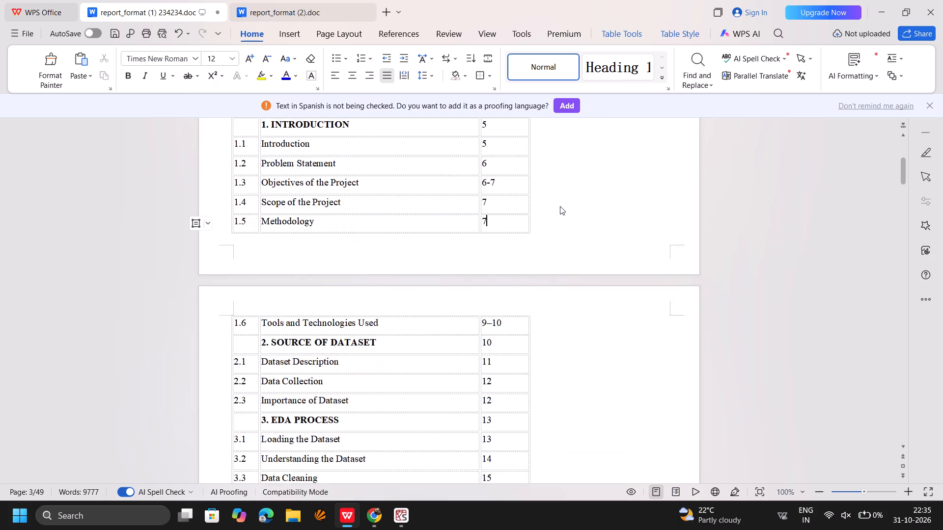
{"action": "scroll", "coordinate": [560, 206], "scroll_direction": "down", "scroll_amount": 5}
{"action": "left_click_drag", "start_coordinate": [481, 137], "coordinate": [518, 374]}
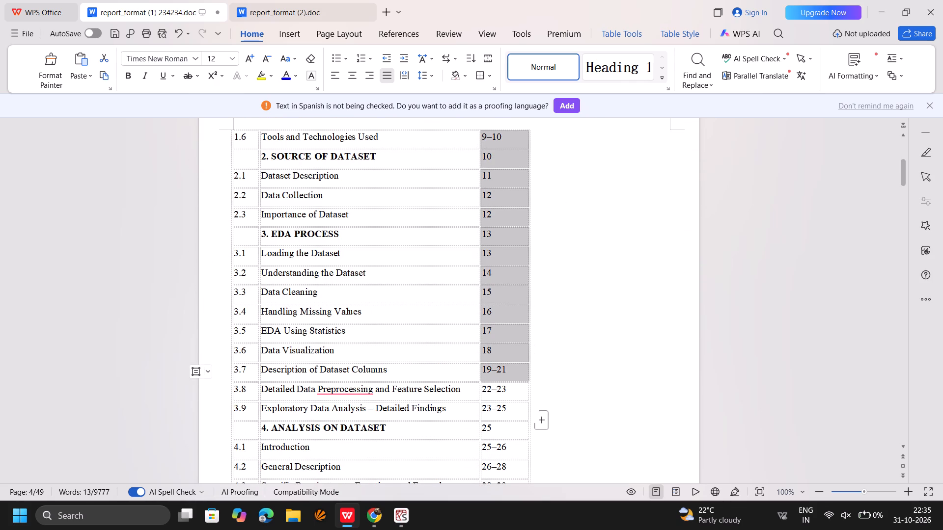
{"action": "left_click_drag", "start_coordinate": [518, 374], "coordinate": [513, 505]}
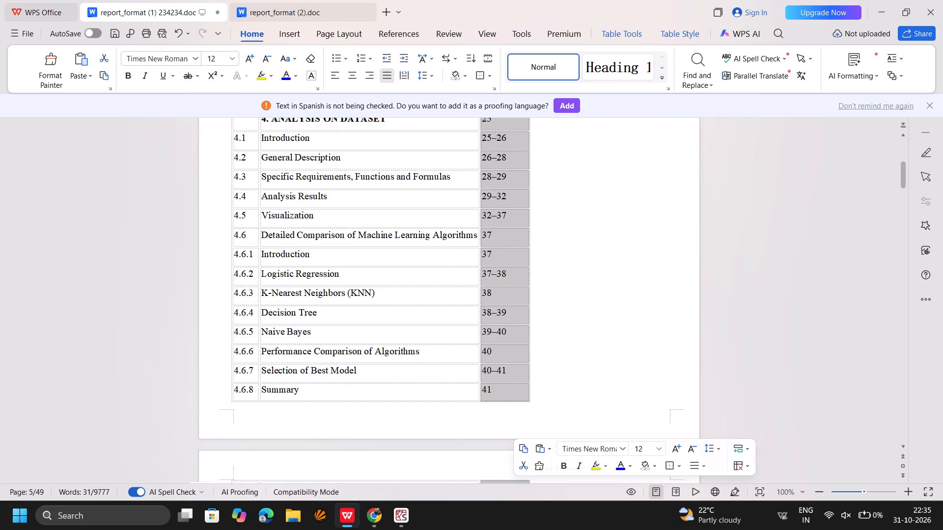
{"action": "key", "text": "Delete"}
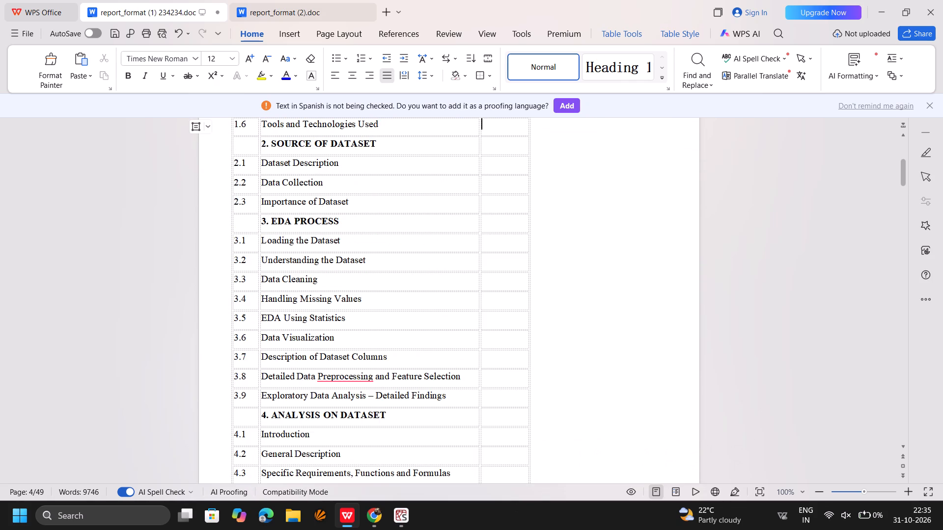
Enter page number 7-8 for row 1.6 Tools and Technologies Used in the table of contents.
{"action": "scroll", "coordinate": [486, 363], "scroll_direction": "up", "scroll_amount": 2}
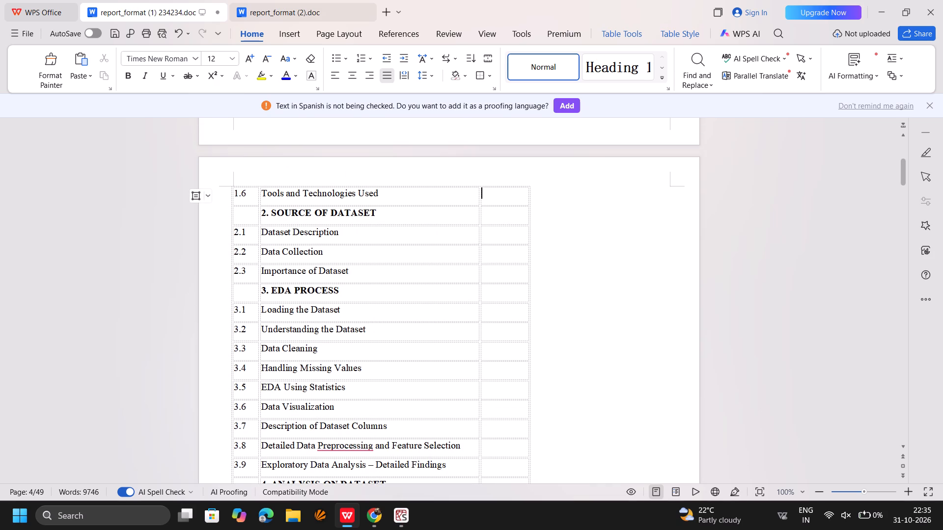
{"action": "scroll", "coordinate": [486, 363], "scroll_direction": "up", "scroll_amount": 2}
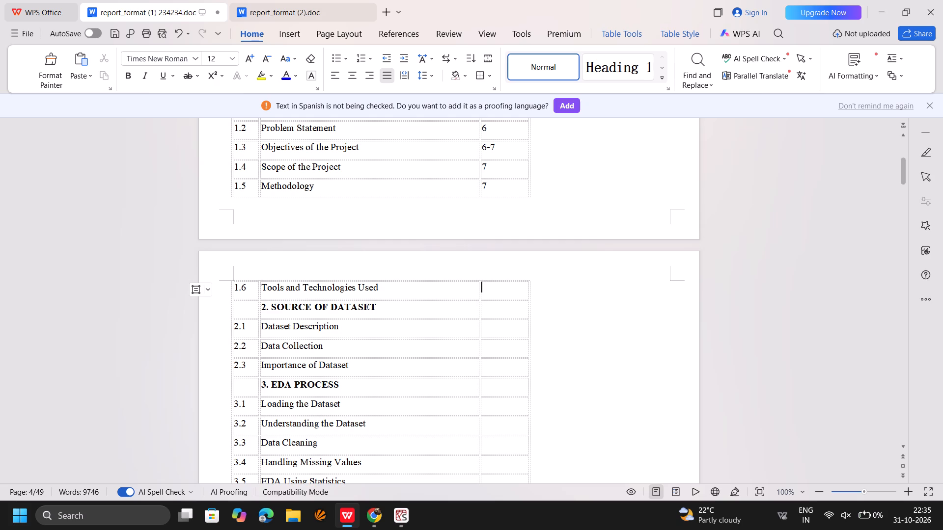
{"action": "key", "text": "7"}
{"action": "type", "text": "-8"}
Enter page numbers 8, 9, 10 and 10 for the rows from 2. SOURCE OF DATASET through 2.3 Importance of Dataset.
{"action": "key", "text": "Down"}
{"action": "key", "text": "8"}
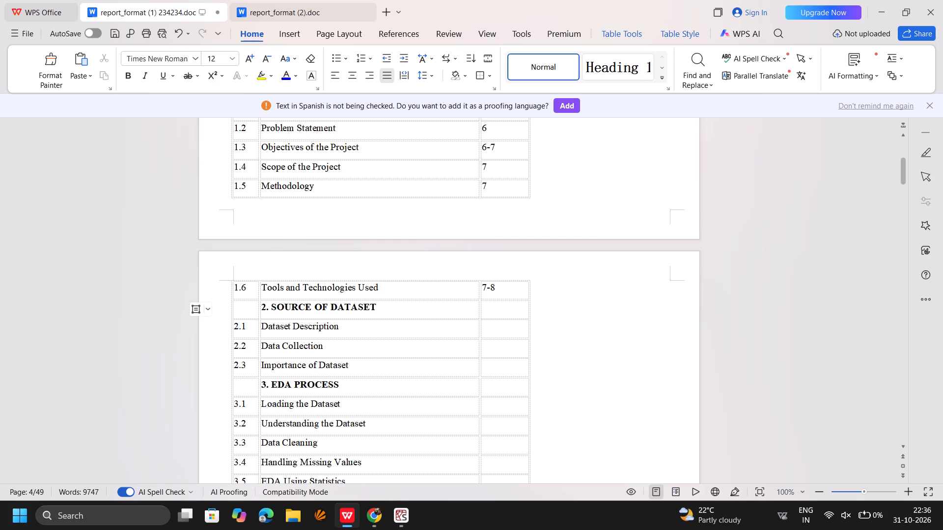
{"action": "key", "text": "Down"}
{"action": "key", "text": "9"}
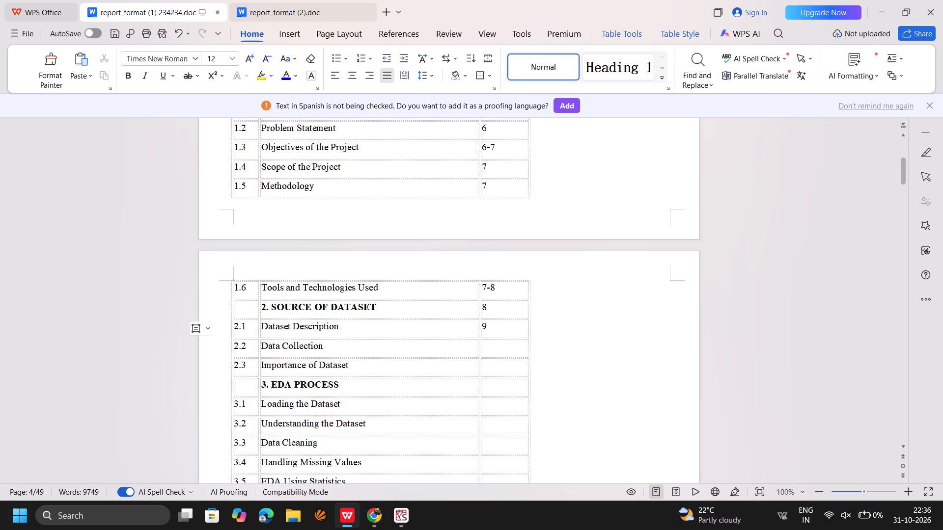
{"action": "scroll", "coordinate": [486, 363], "scroll_direction": "down", "scroll_amount": 3}
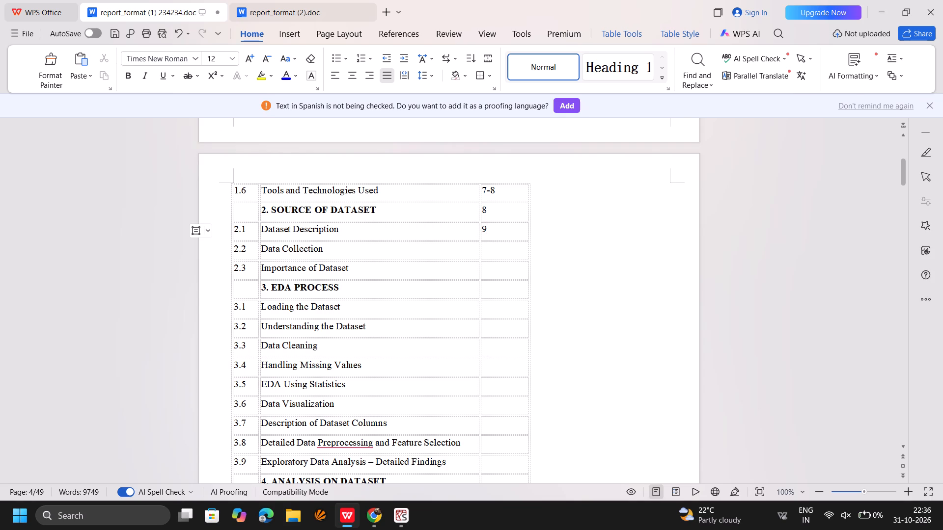
{"action": "key", "text": "1"}
{"action": "key", "text": "BackSpace"}
{"action": "key", "text": "Down"}
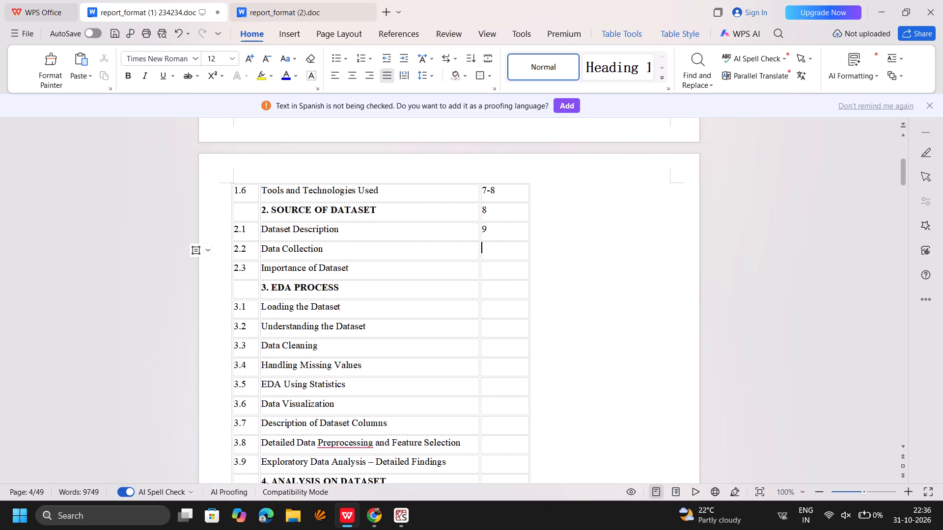
{"action": "type", "text": "10"}
{"action": "key", "text": "Down"}
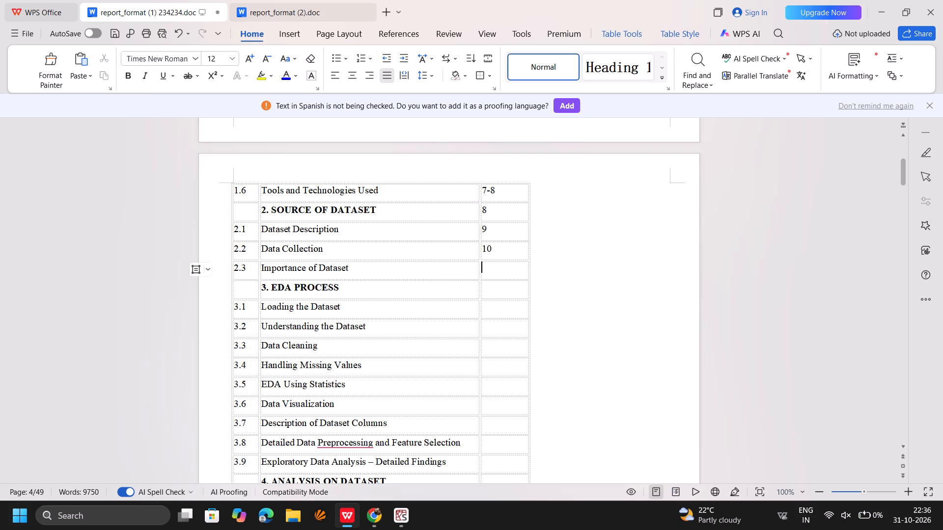
{"action": "type", "text": "10"}
Enter page numbers 10, 11, 12, 12 and 13 for the rows from 3. EDA PROCESS through 3.4 Handling Missing Values.
{"action": "key", "text": "Down"}
{"action": "key", "text": "Down"}
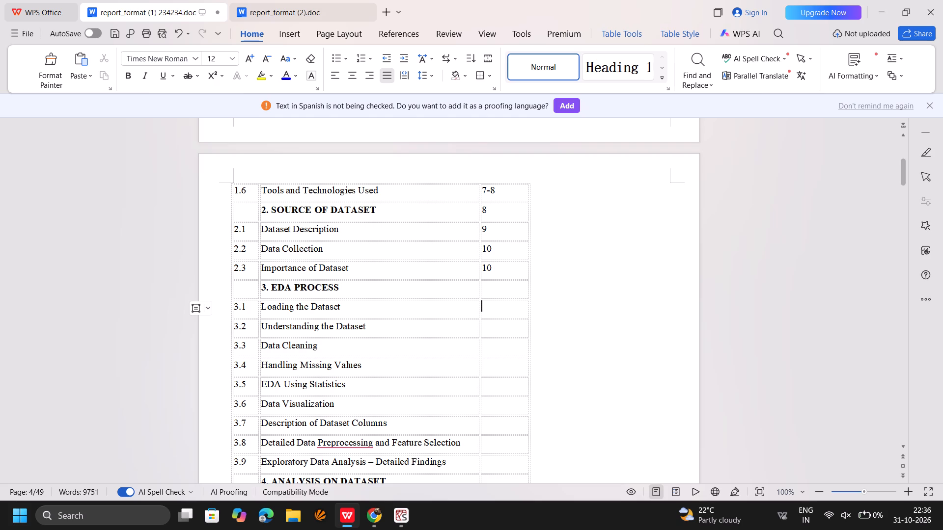
{"action": "key", "text": "Up"}
{"action": "type", "text": "10"}
{"action": "key", "text": "Down"}
{"action": "type", "text": "11"}
{"action": "key", "text": "Down"}
{"action": "type", "text": "12"}
{"action": "key", "text": "Down"}
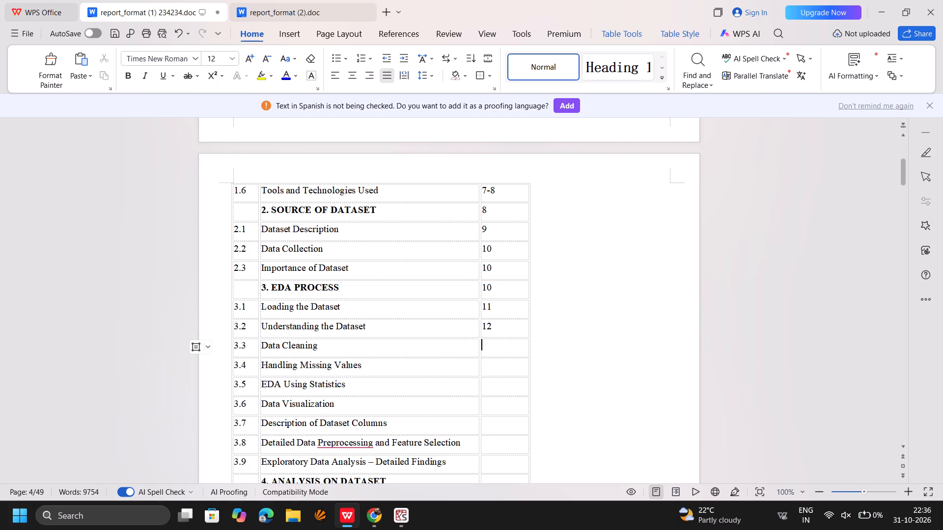
{"action": "type", "text": "12"}
{"action": "key", "text": "Down"}
{"action": "type", "text": "13"}
Enter page numbers 14, 15, 17, 18 and 19-20 for rows 3.5 EDA Using Statistics through 3.9 Exploratory Data Analysis – Detailed Findings.
{"action": "key", "text": "Down"}
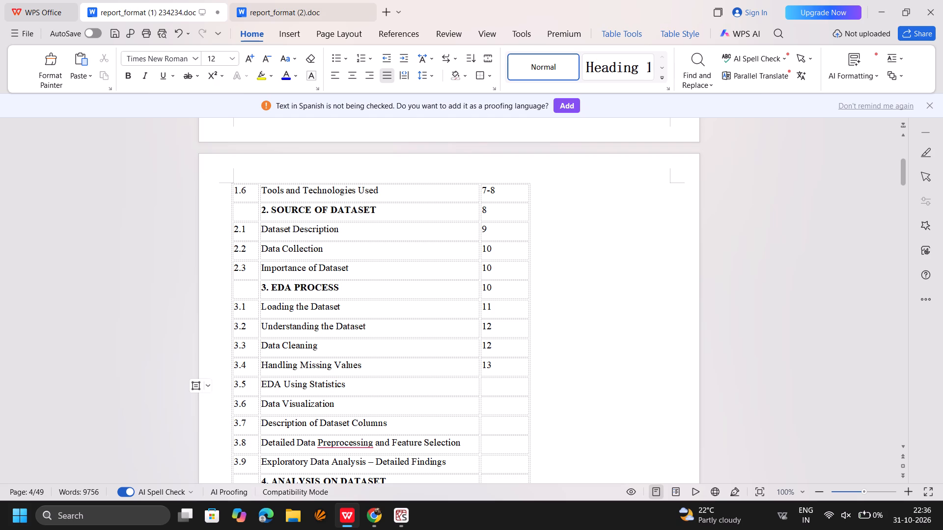
{"action": "type", "text": "14"}
{"action": "key", "text": "Down"}
{"action": "type", "text": "15"}
{"action": "key", "text": "Down"}
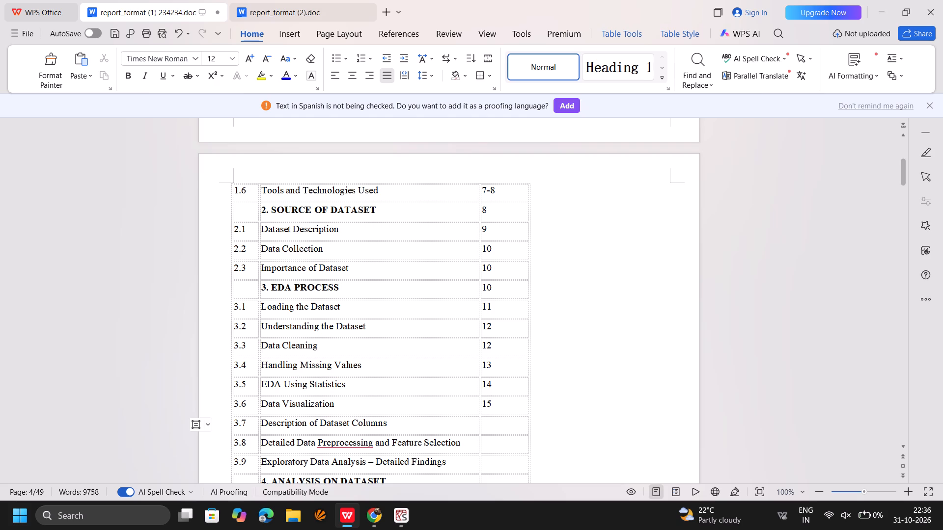
{"action": "type", "text": "17"}
{"action": "key", "text": "Down"}
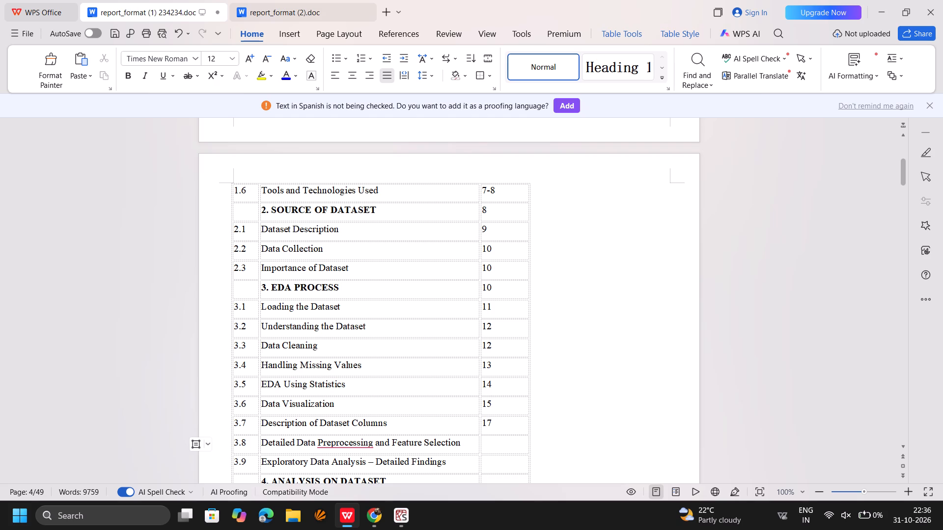
{"action": "type", "text": "18"}
{"action": "key", "text": "Down"}
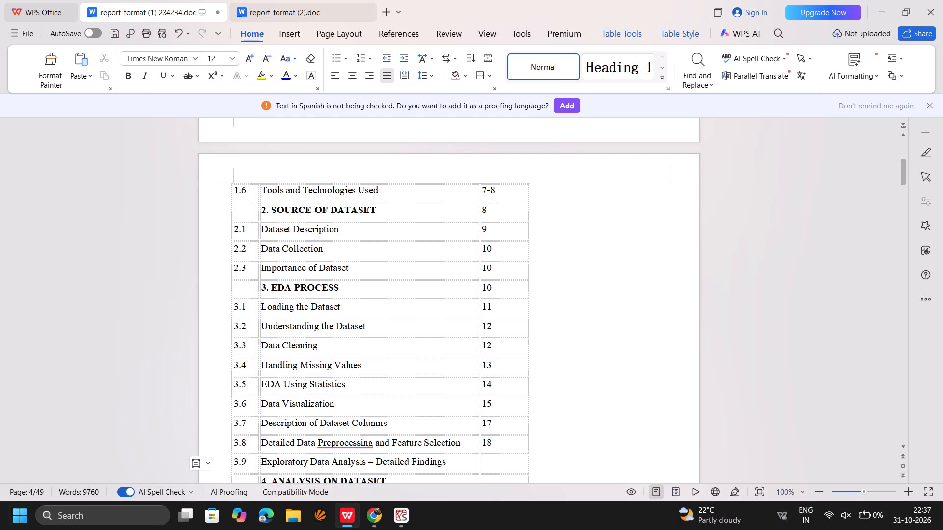
{"action": "scroll", "coordinate": [486, 363], "scroll_direction": "down", "scroll_amount": 2}
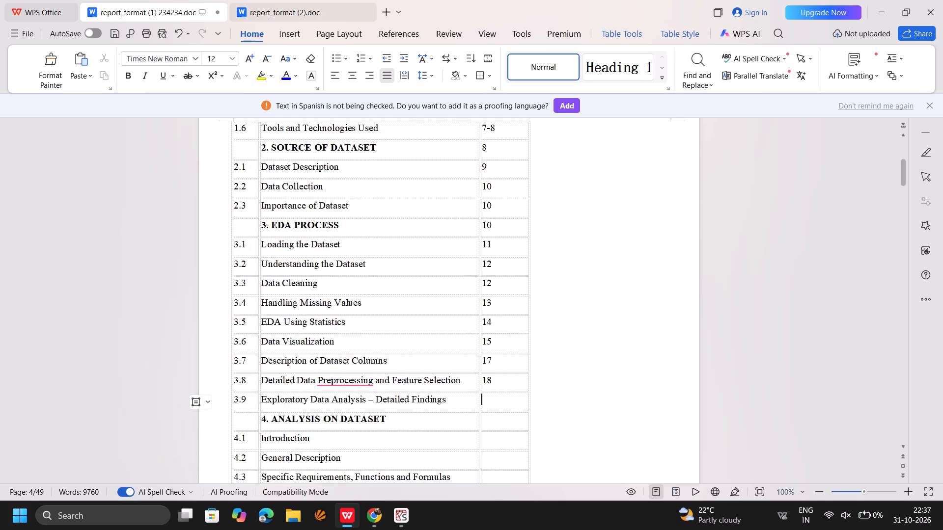
{"action": "type", "text": "19"}
{"action": "key", "text": "minus"}
{"action": "type", "text": "20"}
Enter page numbers 21, 21, 22-24 and 24 for 4. ANALYSIS ON DATASET through 4.3 Specific Requirements, Functions and Formulas.
{"action": "scroll", "coordinate": [486, 363], "scroll_direction": "down", "scroll_amount": 1}
{"action": "key", "text": "Down"}
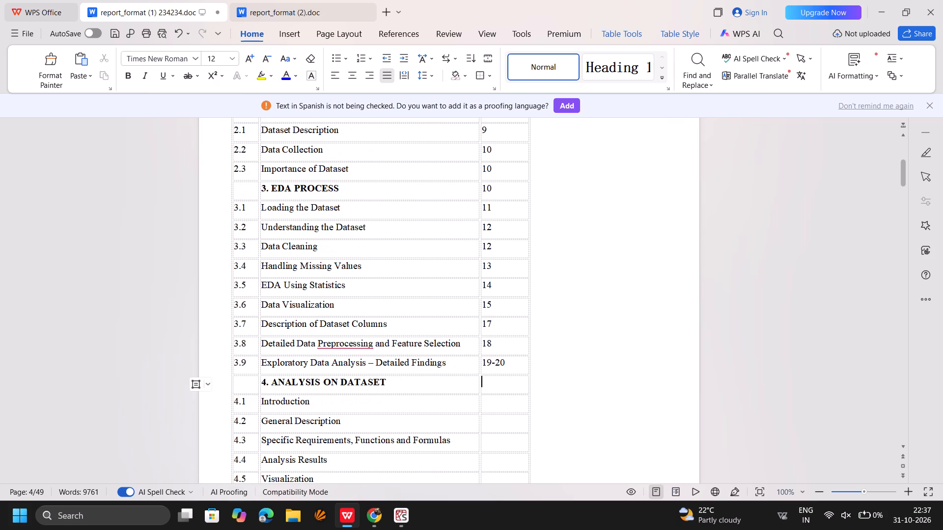
{"action": "type", "text": "21"}
{"action": "key", "text": "Down"}
{"action": "type", "text": "21"}
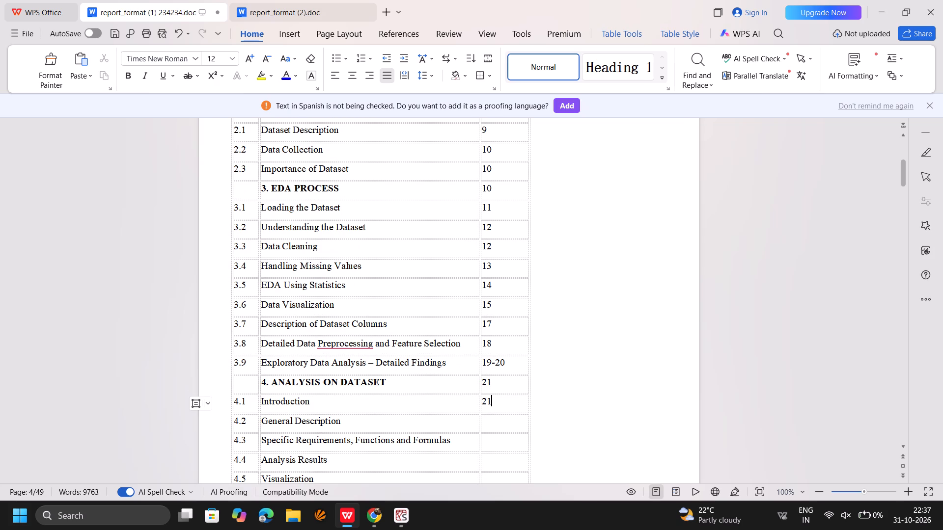
{"action": "key", "text": "Left"}
{"action": "key", "text": "Right"}
{"action": "key", "text": "Down"}
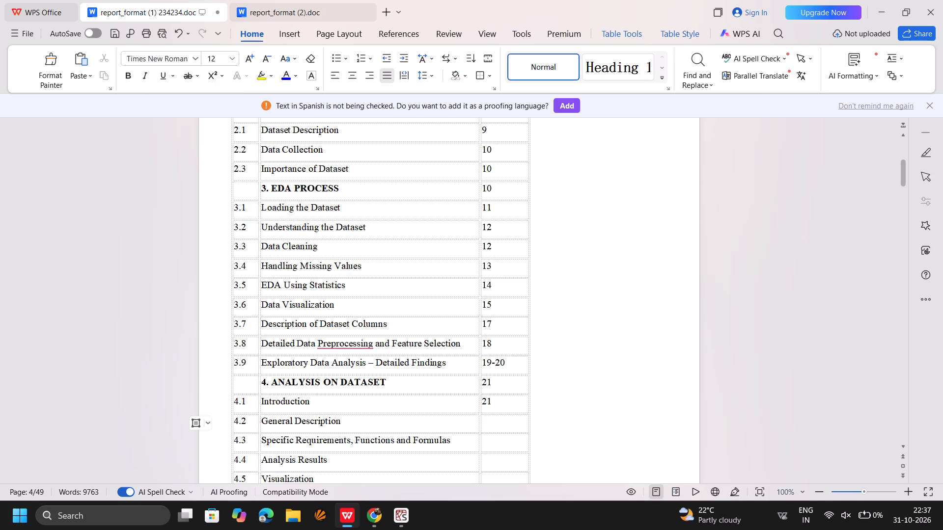
{"action": "type", "text": "22"}
{"action": "type", "text": "-24"}
{"action": "key", "text": "Down"}
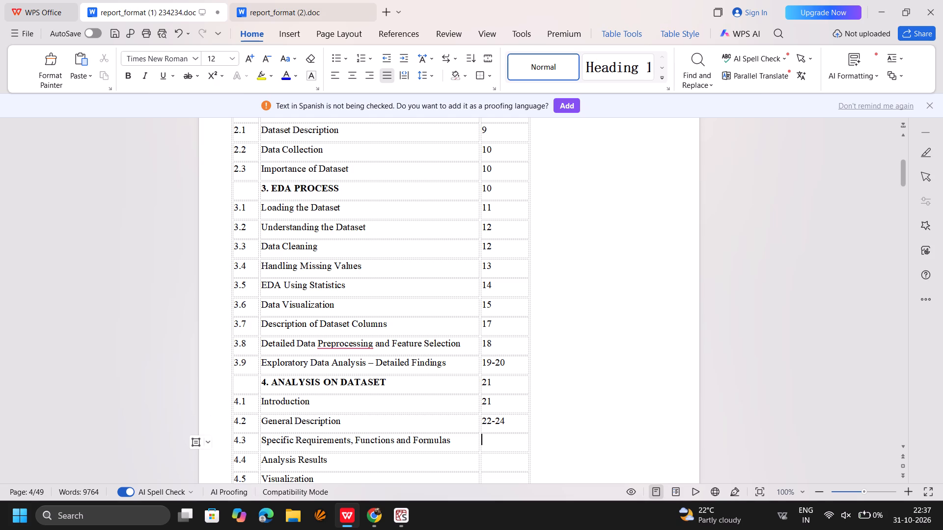
{"action": "type", "text": "24"}
Enter page numbers 25, 28 and 32 for rows 4.4 Analysis Results, 4.5 Visualization and 4.6 Detailed Comparison of Machine Learning Algorithms.
{"action": "key", "text": "Down"}
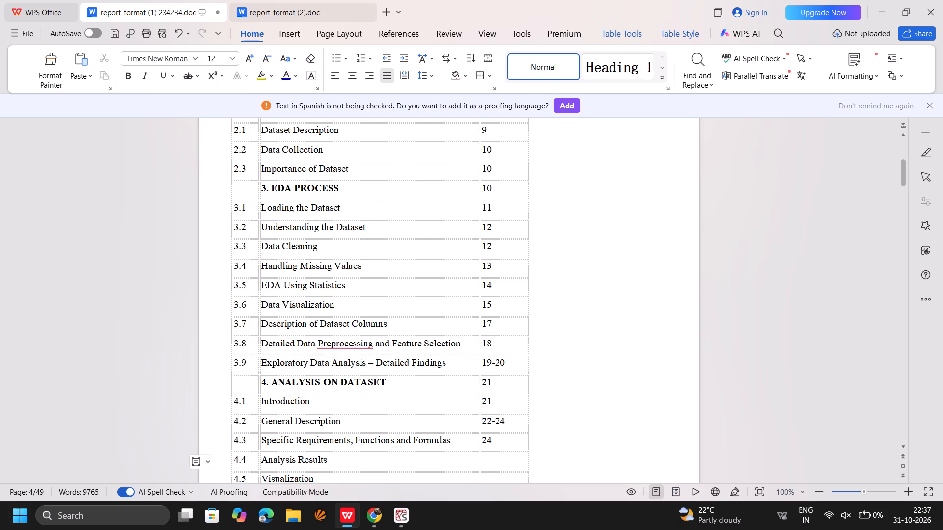
{"action": "type", "text": "25"}
{"action": "scroll", "coordinate": [486, 363], "scroll_direction": "down", "scroll_amount": 1}
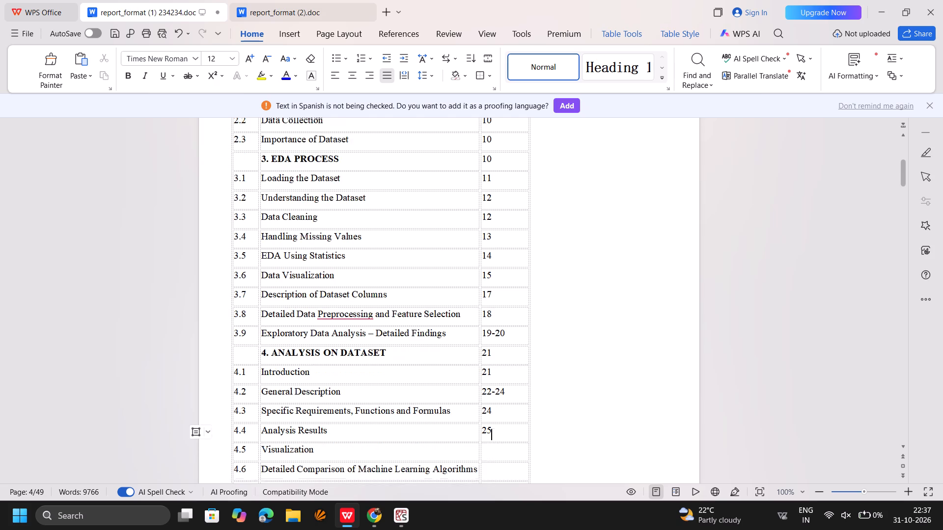
{"action": "scroll", "coordinate": [486, 363], "scroll_direction": "down", "scroll_amount": 3}
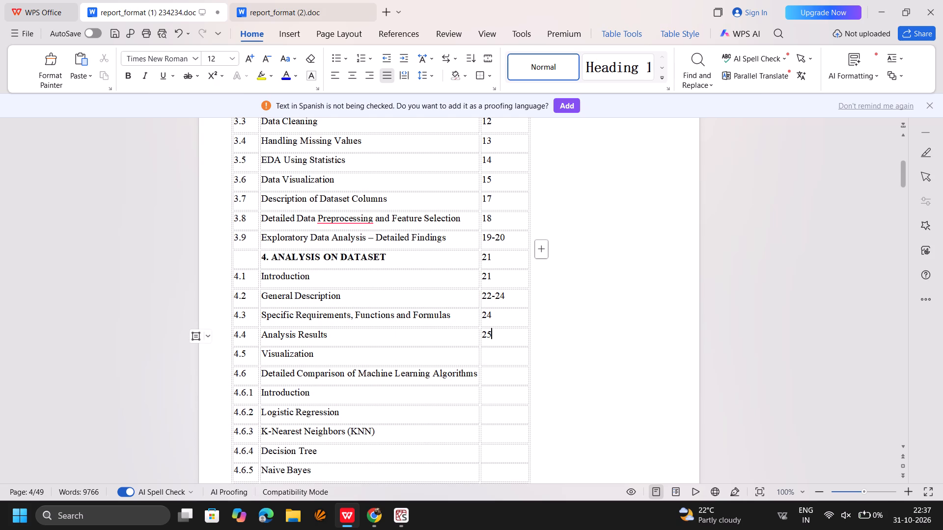
{"action": "key", "text": "Down"}
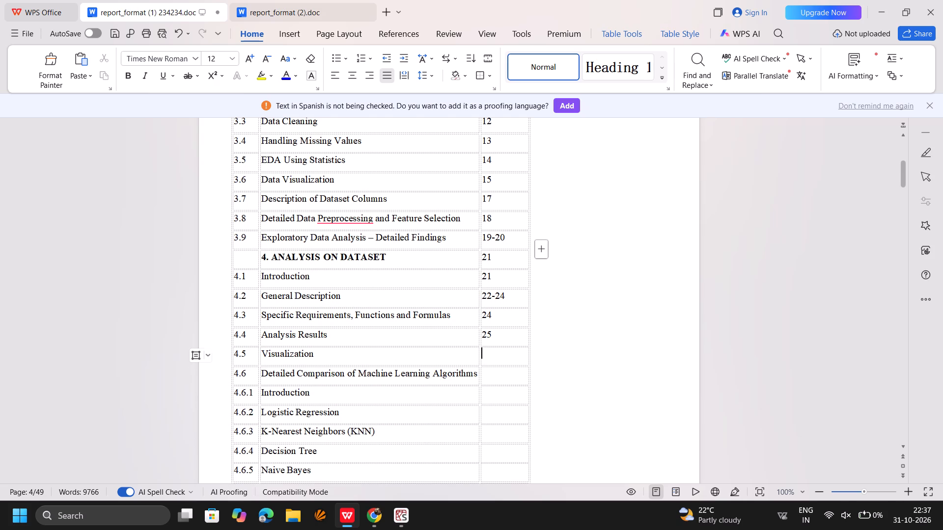
{"action": "type", "text": "28"}
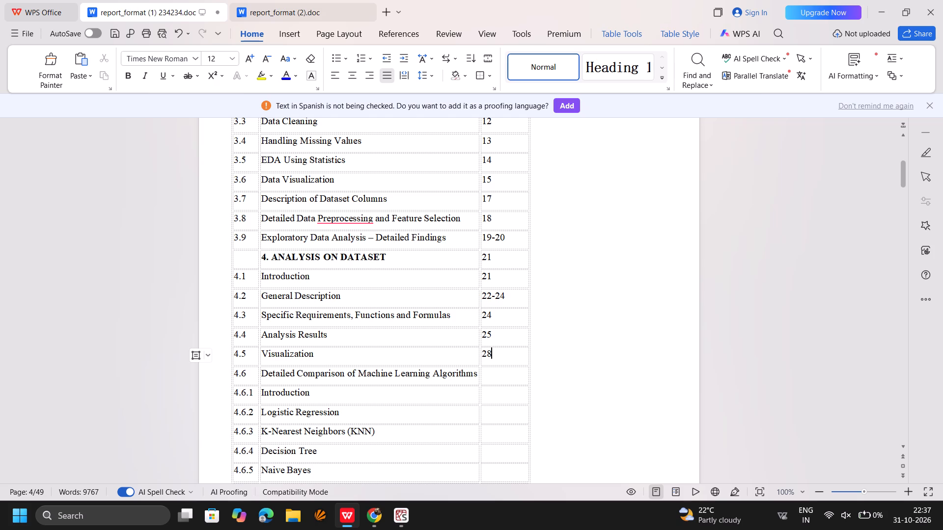
{"action": "key", "text": "Down"}
{"action": "type", "text": "32"}
{"action": "key", "text": "Down"}
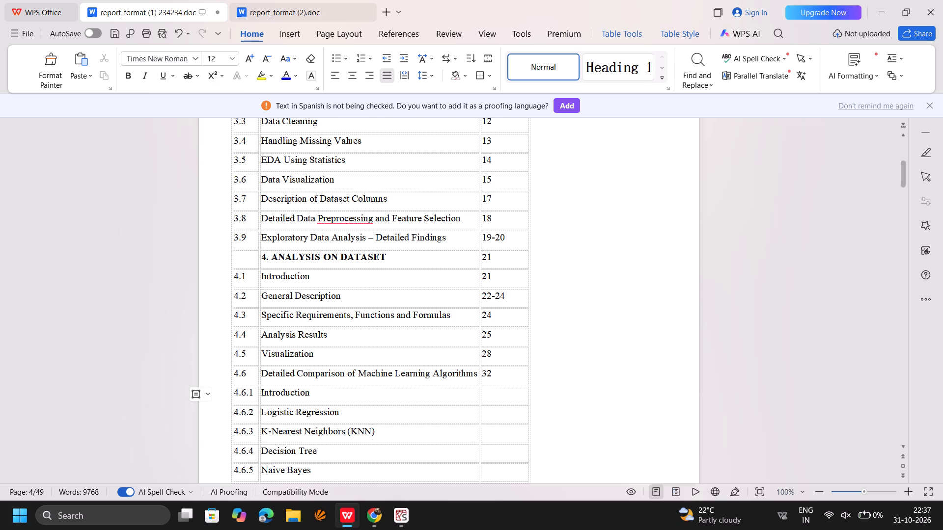
Enter page numbers 32, 33, 33 and 34 for contents rows 4.6.1 Introduction through 4.6.4 Decision Tree.
{"action": "type", "text": "32"}
{"action": "key", "text": "Down"}
{"action": "key", "text": "3"}
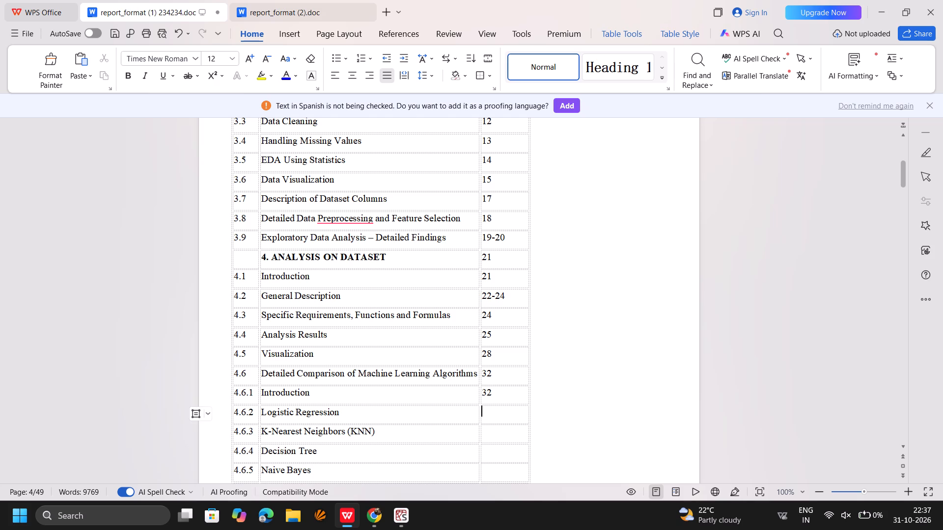
{"action": "key", "text": "3"}
{"action": "key", "text": "Down"}
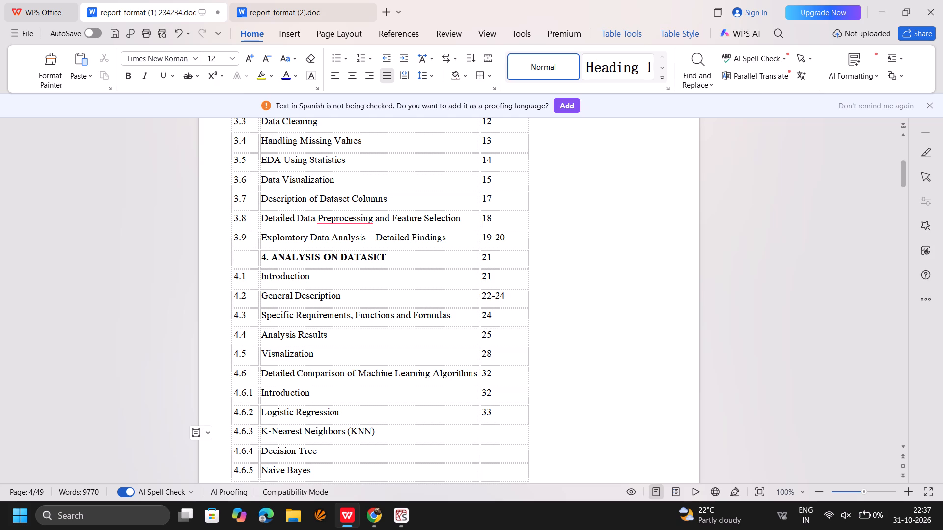
{"action": "type", "text": "33"}
{"action": "key", "text": "Down"}
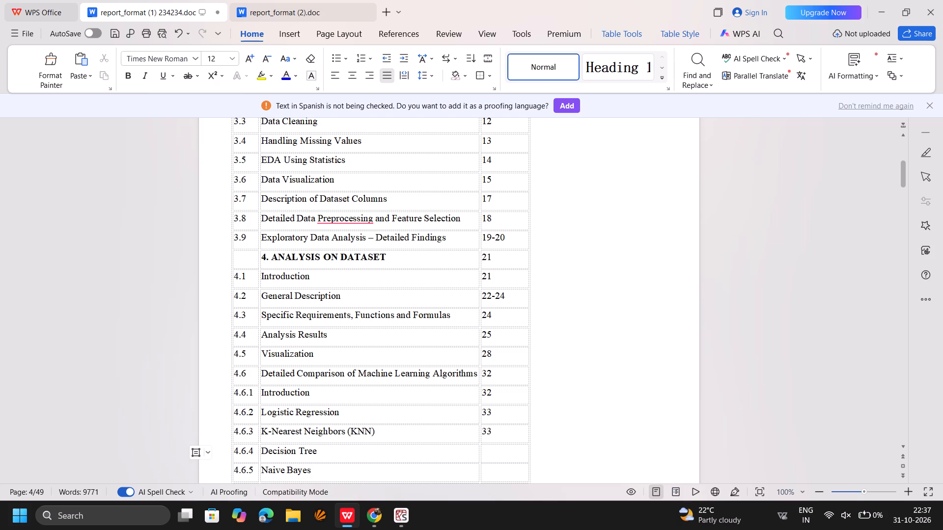
{"action": "type", "text": "34"}
Enter page numbers 35, 35, 36 and 36 for contents rows 4.6.5 Naive Bayes through 4.6.8 Summary.
{"action": "key", "text": "Down"}
{"action": "scroll", "coordinate": [498, 357], "scroll_direction": "down", "scroll_amount": 4}
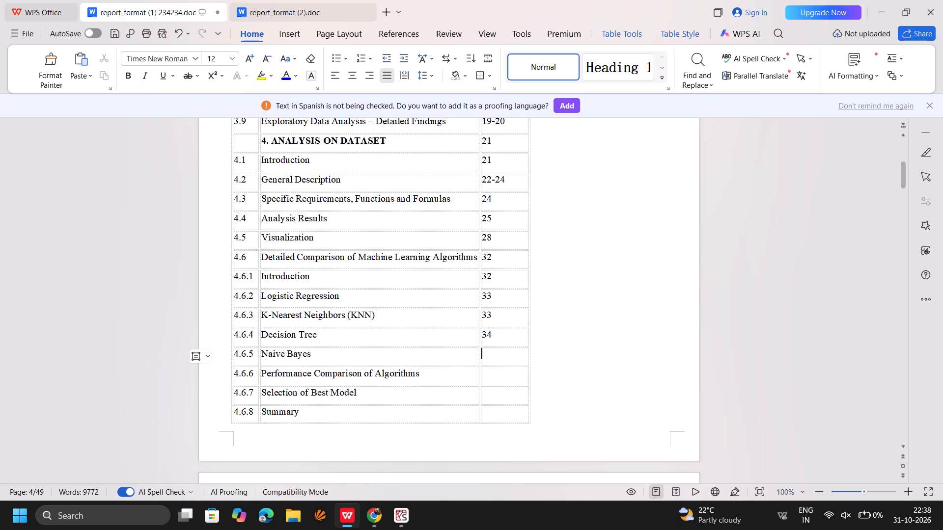
{"action": "type", "text": "35"}
{"action": "key", "text": "Down"}
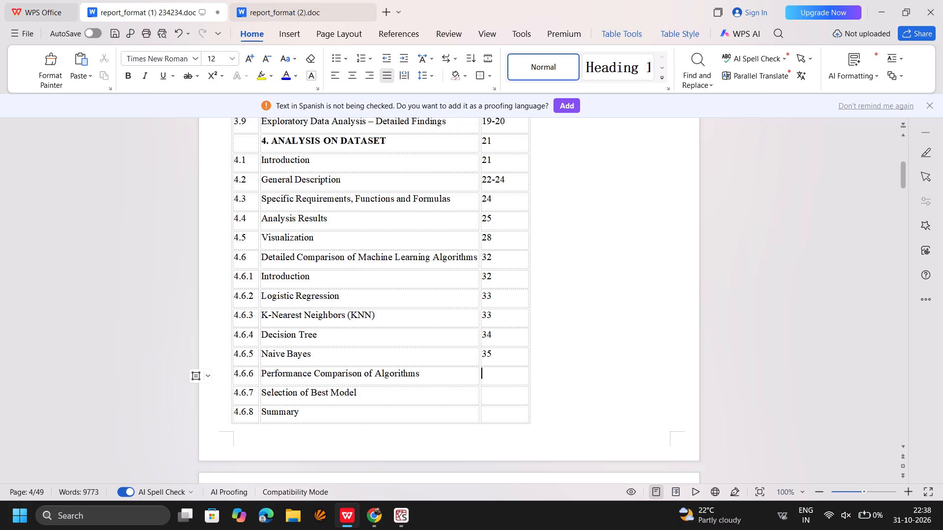
{"action": "key", "text": "2"}
{"action": "key", "text": "BackSpace"}
{"action": "key", "text": "2"}
{"action": "key", "text": "BackSpace"}
{"action": "type", "text": "35"}
{"action": "key", "text": "Down"}
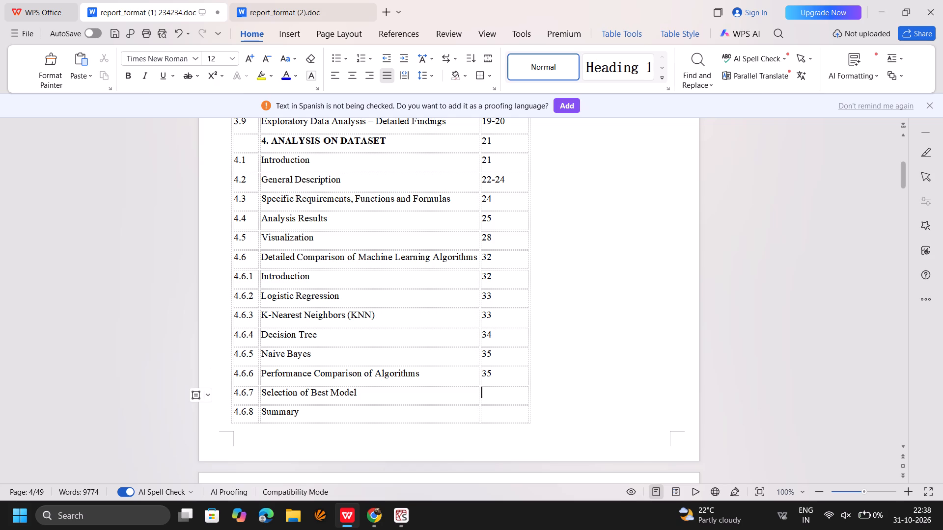
{"action": "type", "text": "26"}
{"action": "key", "text": "BackSpace"}
{"action": "key", "text": "BackSpace"}
{"action": "type", "text": "36"}
{"action": "key", "text": "Down"}
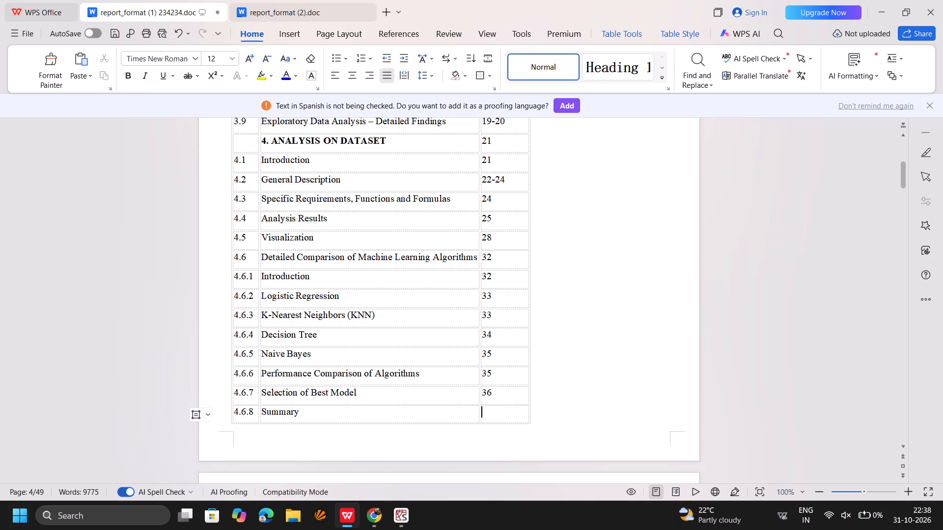
{"action": "key", "text": "3"}
{"action": "key", "text": "6"}
Review the remaining contents rows from 4.7 onward, selecting the page numbers of 5. CONCLUSION through APPENDIX A, and recheck the section 3 and 4 entries.
{"action": "key", "text": "Down"}
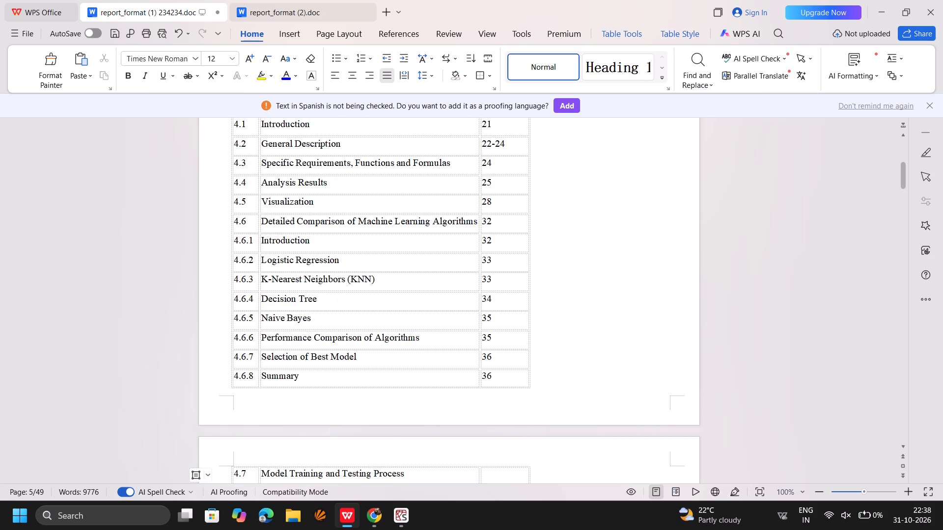
{"action": "scroll", "coordinate": [498, 357], "scroll_direction": "down", "scroll_amount": 6}
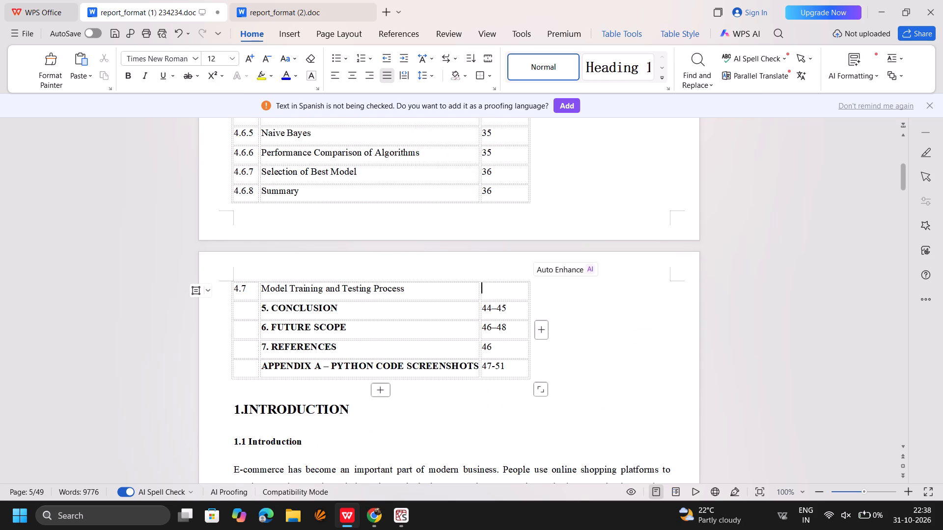
{"action": "left_click_drag", "start_coordinate": [482, 307], "coordinate": [497, 370]}
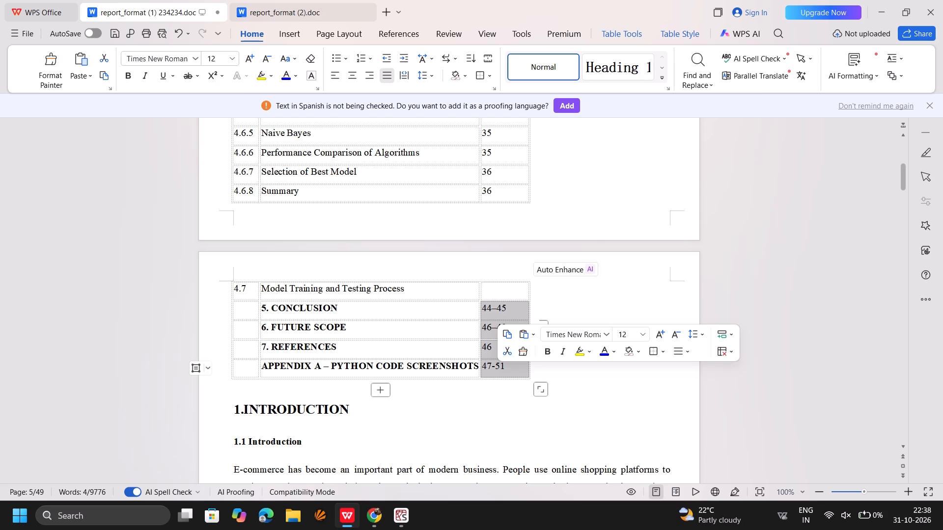
{"action": "scroll", "coordinate": [497, 370], "scroll_direction": "up", "scroll_amount": 1}
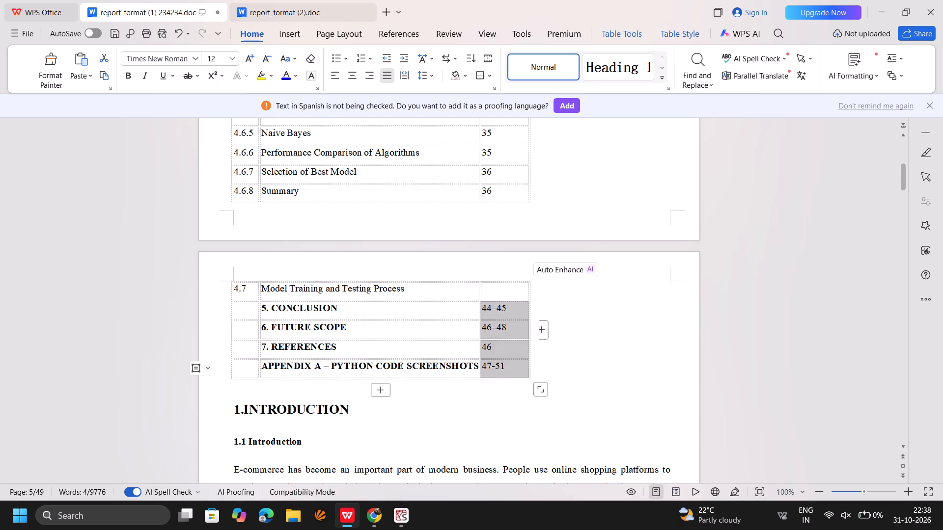
{"action": "scroll", "coordinate": [497, 370], "scroll_direction": "up", "scroll_amount": 2}
{"action": "scroll", "coordinate": [497, 370], "scroll_direction": "down", "scroll_amount": 2}
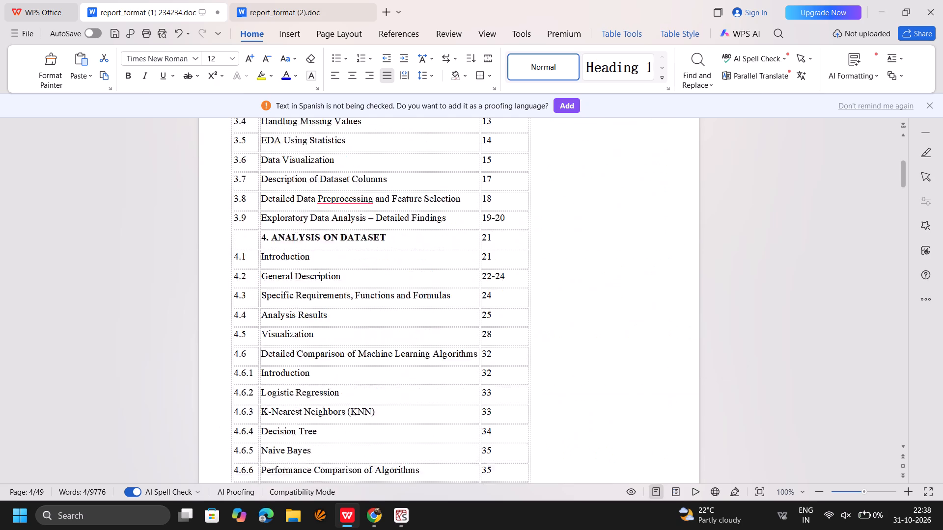
{"action": "scroll", "coordinate": [497, 370], "scroll_direction": "down", "scroll_amount": 6}
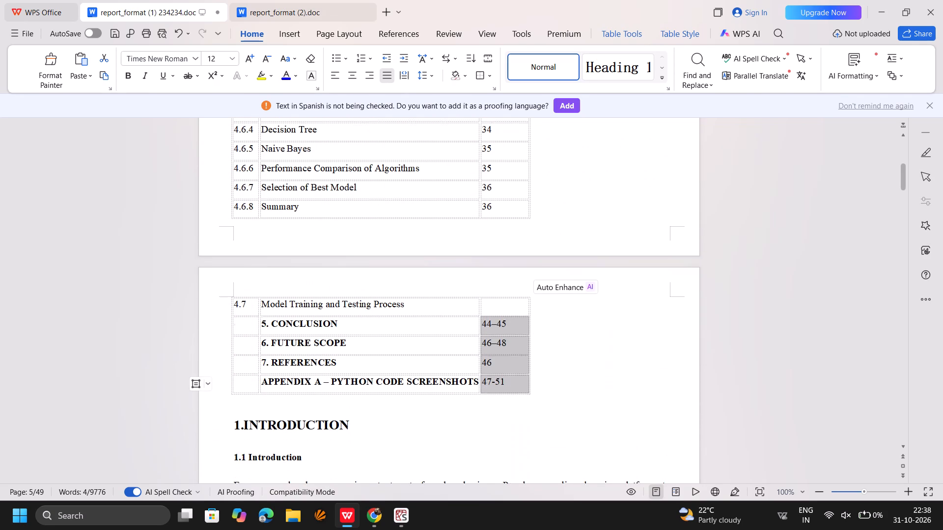
{"action": "scroll", "coordinate": [497, 370], "scroll_direction": "down", "scroll_amount": 1}
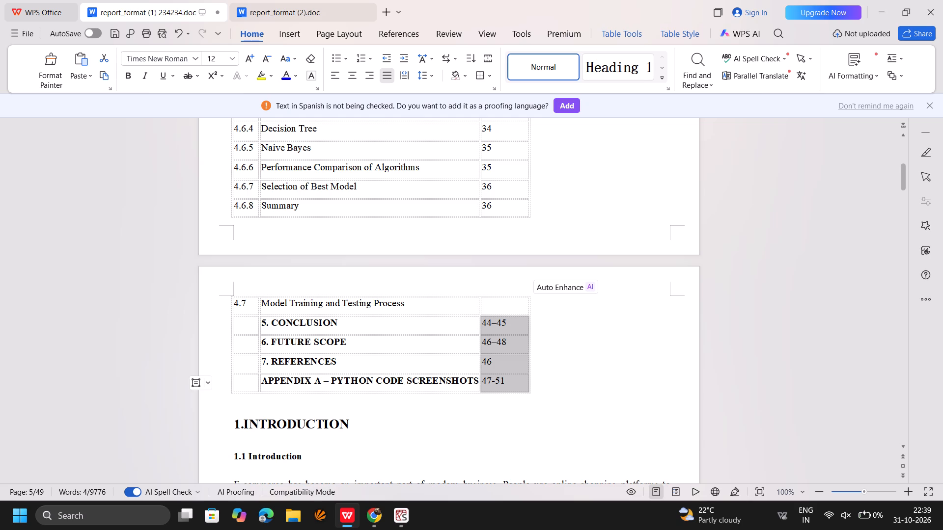
Check the end of the report to find which pages the Python code screenshots appendix occupies.
{"action": "scroll", "coordinate": [497, 370], "scroll_direction": "down", "scroll_amount": 5}
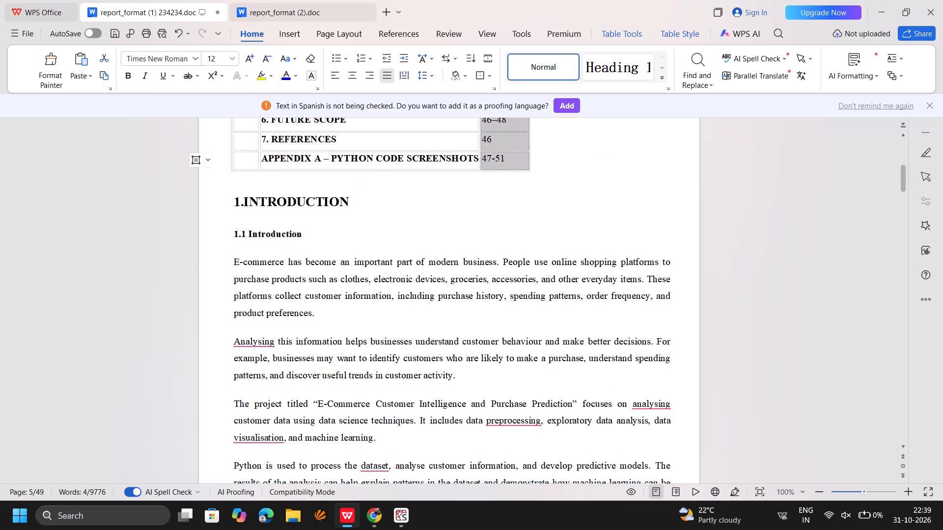
{"action": "scroll", "coordinate": [497, 370], "scroll_direction": "down", "scroll_amount": 12}
{"action": "scroll", "coordinate": [497, 370], "scroll_direction": "up", "scroll_amount": 4}
{"action": "scroll", "coordinate": [497, 370], "scroll_direction": "down", "scroll_amount": 16}
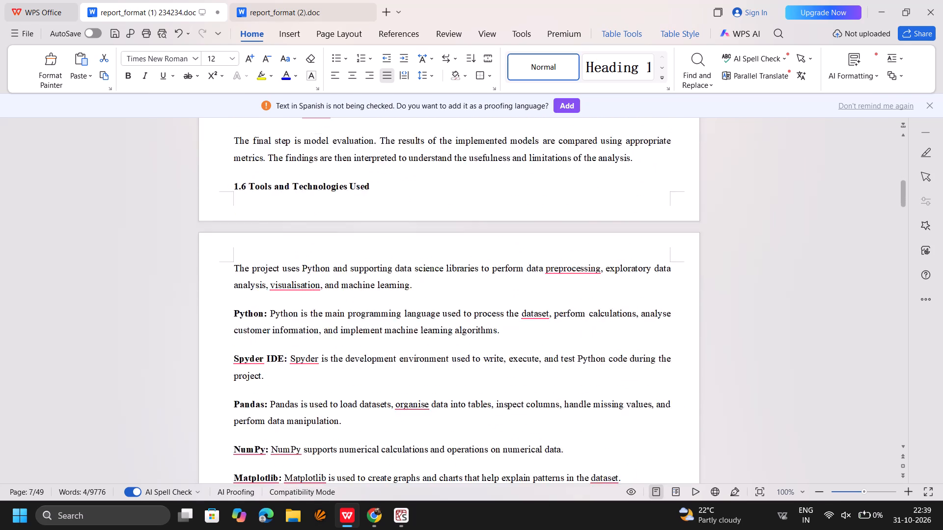
{"action": "scroll", "coordinate": [497, 370], "scroll_direction": "down", "scroll_amount": 20}
{"action": "scroll", "coordinate": [497, 370], "scroll_direction": "down", "scroll_amount": 20}
{"action": "scroll", "coordinate": [497, 370], "scroll_direction": "down", "scroll_amount": 13}
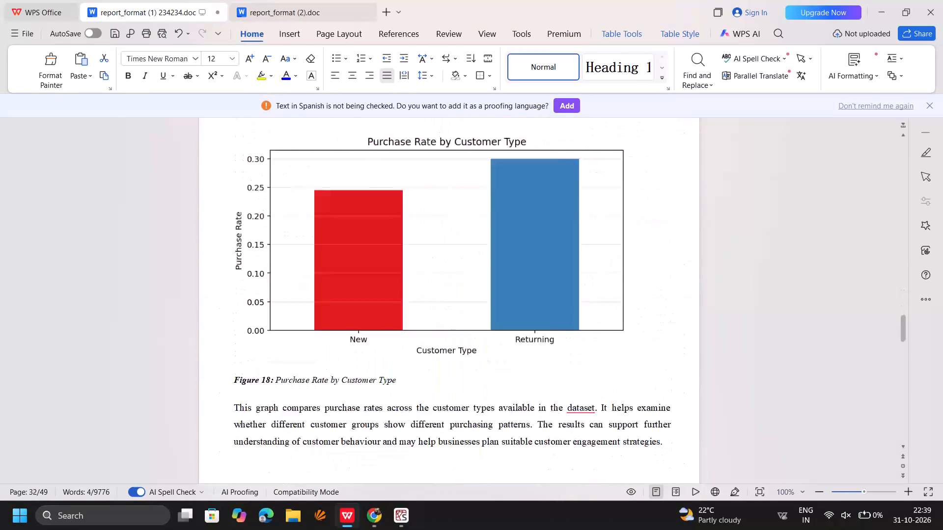
{"action": "scroll", "coordinate": [497, 370], "scroll_direction": "down", "scroll_amount": 20}
{"action": "scroll", "coordinate": [497, 370], "scroll_direction": "down", "scroll_amount": 20}
{"action": "scroll", "coordinate": [497, 370], "scroll_direction": "down", "scroll_amount": 12}
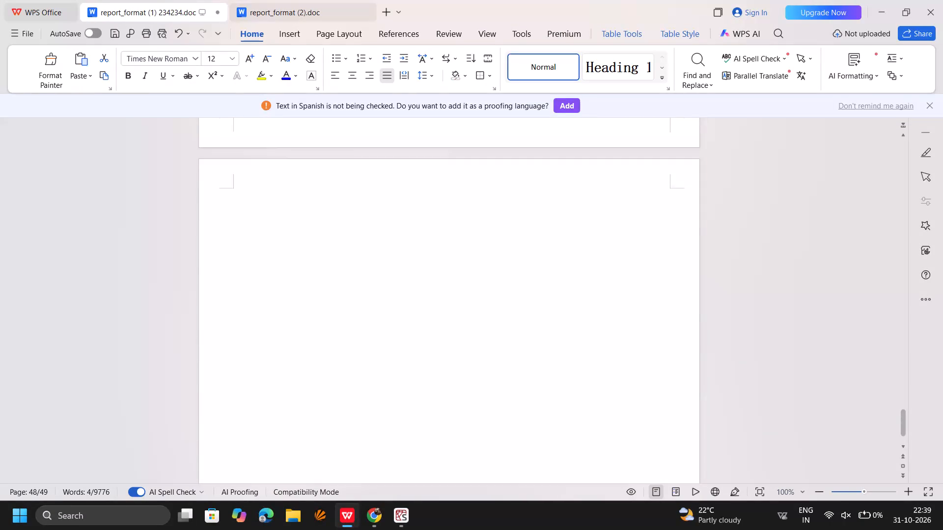
{"action": "scroll", "coordinate": [497, 370], "scroll_direction": "down", "scroll_amount": 5}
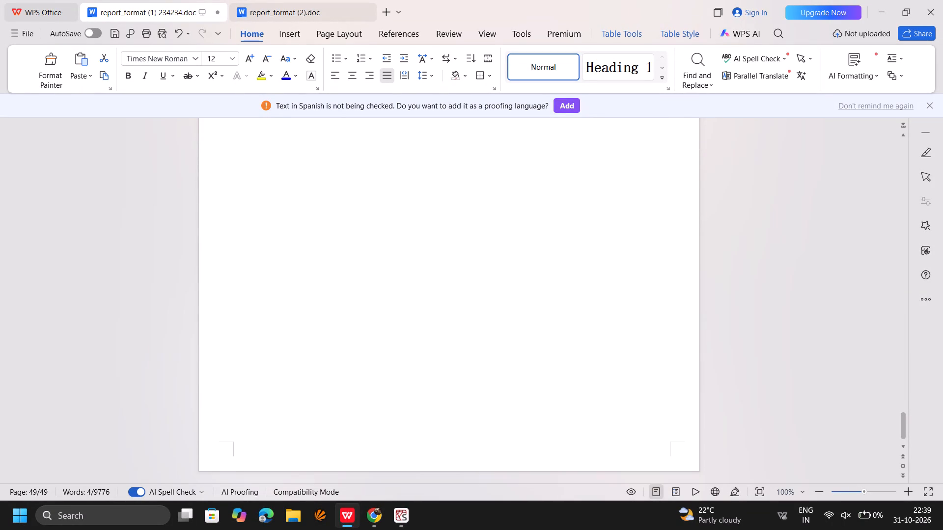
{"action": "scroll", "coordinate": [497, 370], "scroll_direction": "up", "scroll_amount": 4}
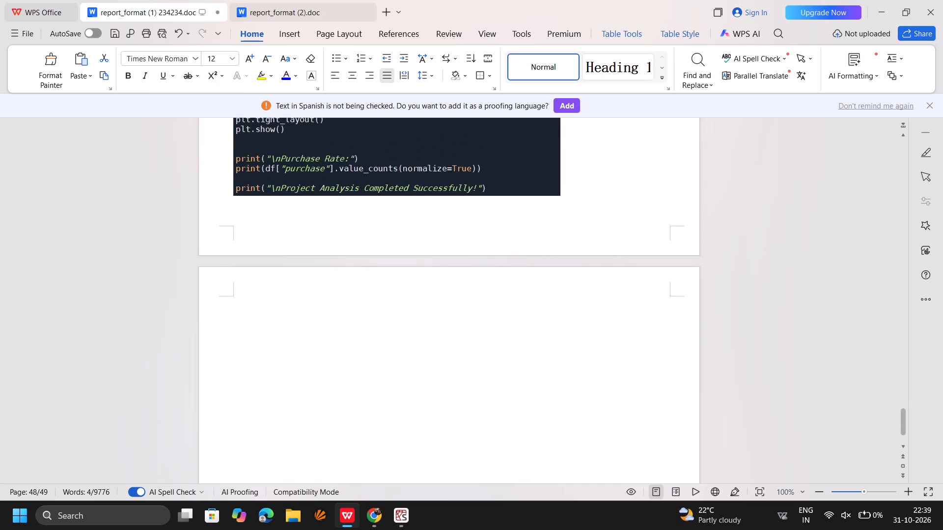
{"action": "scroll", "coordinate": [497, 370], "scroll_direction": "up", "scroll_amount": 8}
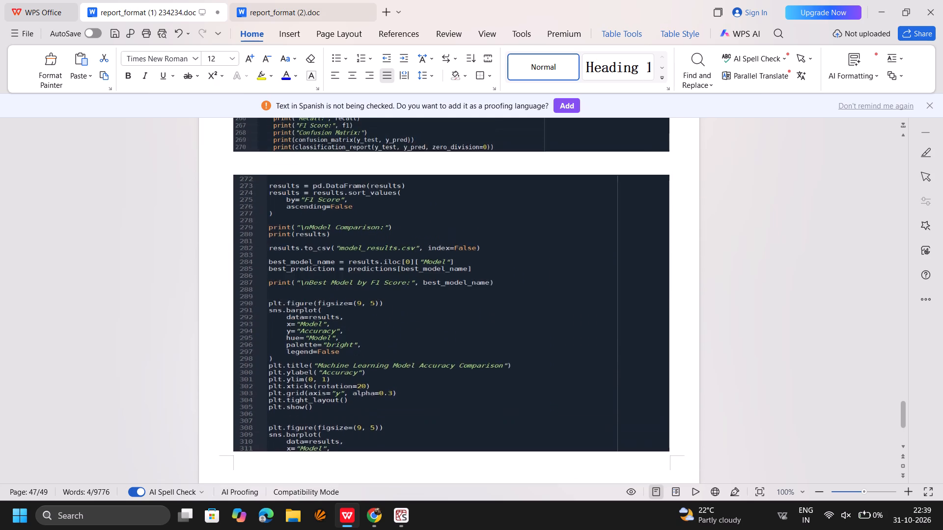
{"action": "scroll", "coordinate": [497, 370], "scroll_direction": "up", "scroll_amount": 5}
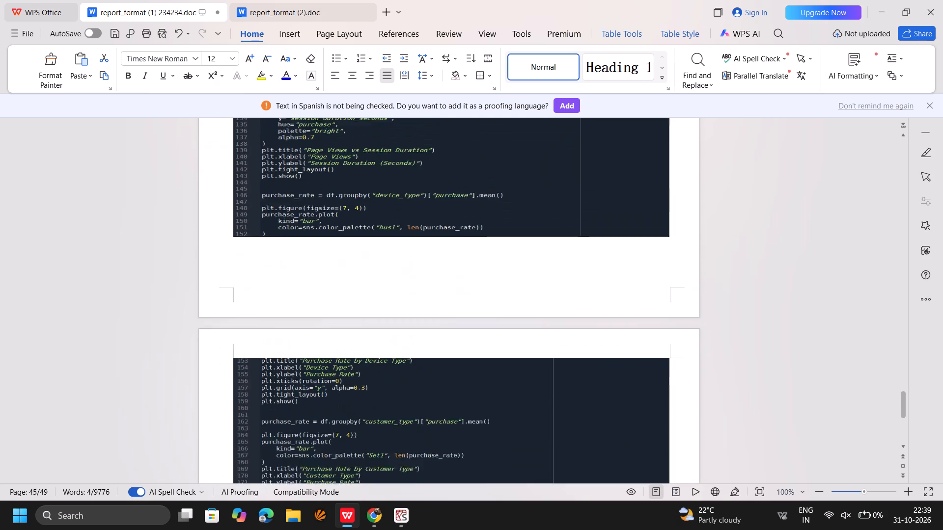
{"action": "scroll", "coordinate": [497, 370], "scroll_direction": "up", "scroll_amount": 4}
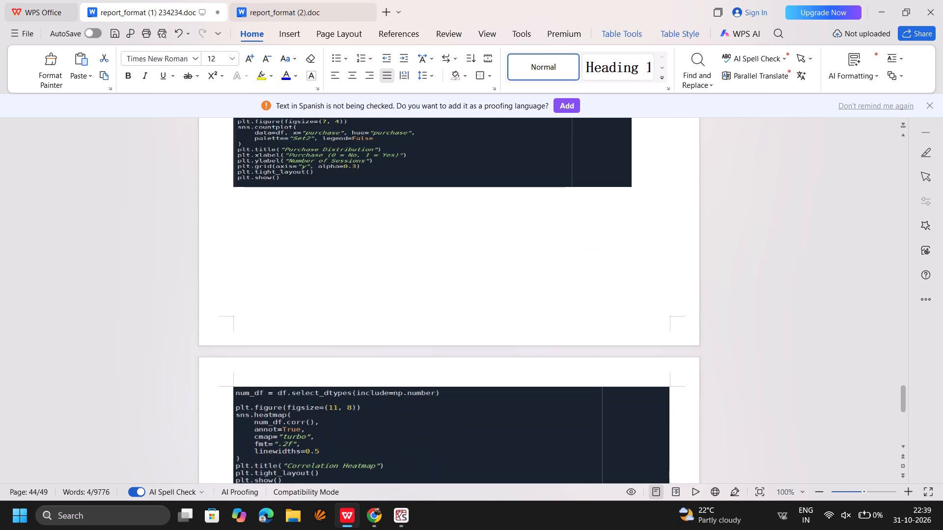
{"action": "scroll", "coordinate": [497, 370], "scroll_direction": "up", "scroll_amount": 3}
{"action": "scroll", "coordinate": [497, 370], "scroll_direction": "down", "scroll_amount": 1}
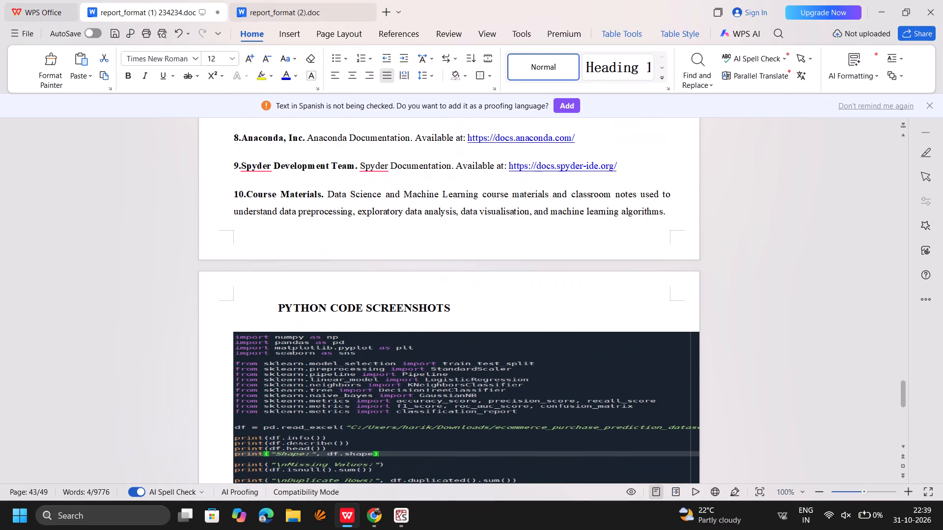
{"action": "scroll", "coordinate": [497, 370], "scroll_direction": "down", "scroll_amount": 1}
Check on which pages the 7. Reference, 6. Future Scope and 5. Conclusion sections begin and end.
{"action": "scroll", "coordinate": [497, 370], "scroll_direction": "up", "scroll_amount": 2}
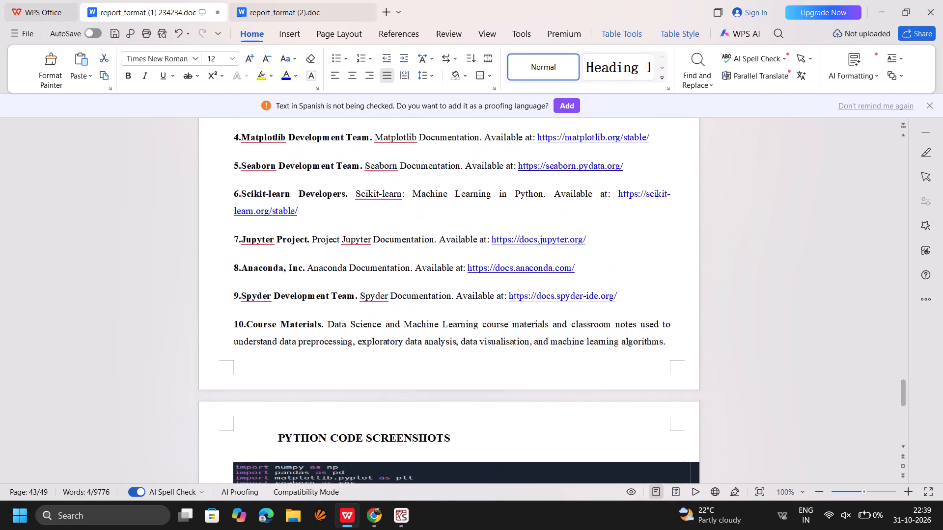
{"action": "scroll", "coordinate": [497, 370], "scroll_direction": "up", "scroll_amount": 3}
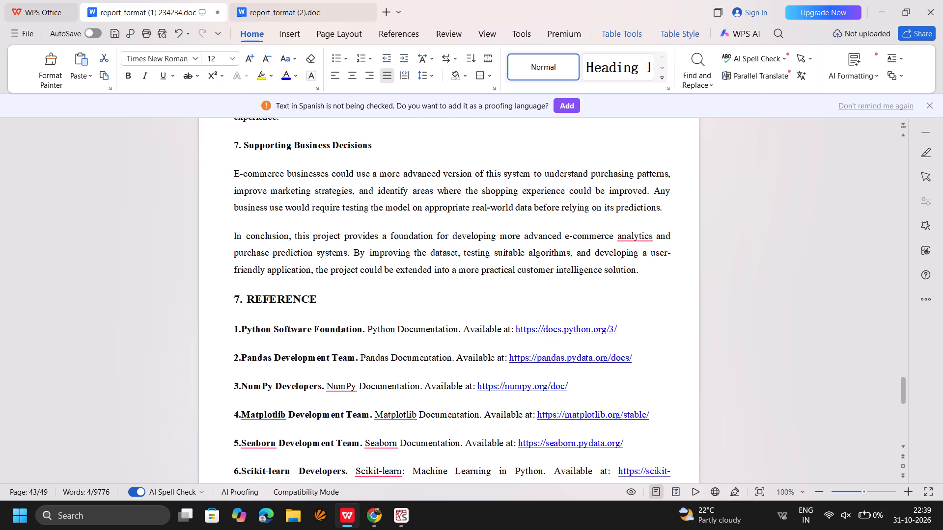
{"action": "scroll", "coordinate": [497, 370], "scroll_direction": "up", "scroll_amount": 1}
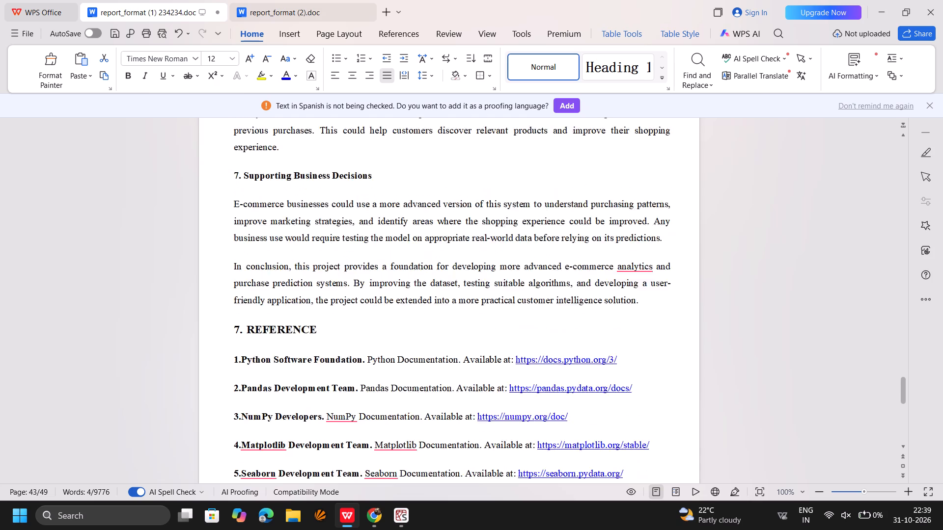
{"action": "scroll", "coordinate": [497, 370], "scroll_direction": "up", "scroll_amount": 7}
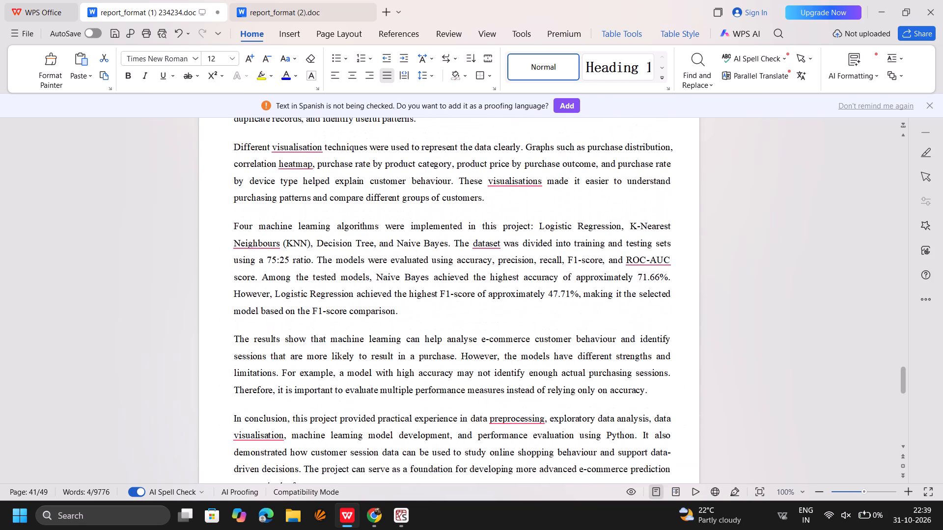
{"action": "scroll", "coordinate": [497, 370], "scroll_direction": "up", "scroll_amount": 4}
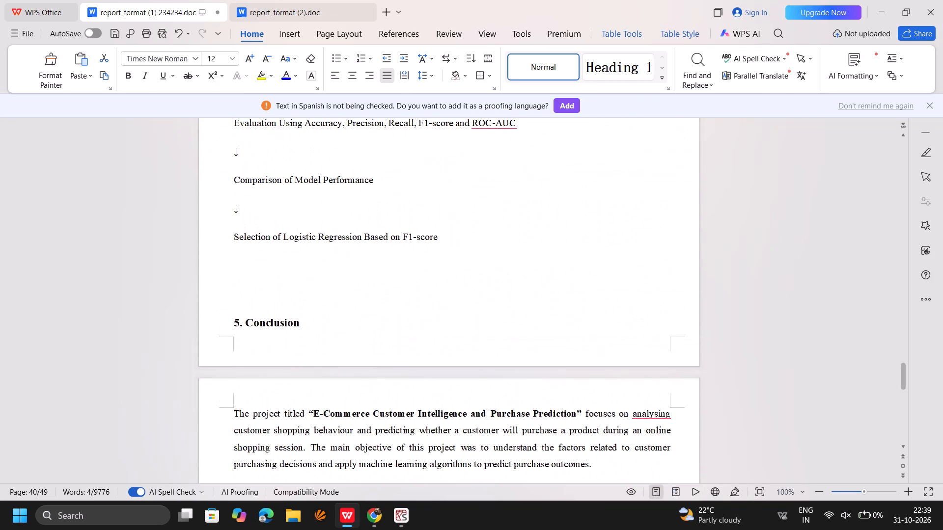
{"action": "scroll", "coordinate": [497, 370], "scroll_direction": "down", "scroll_amount": 9}
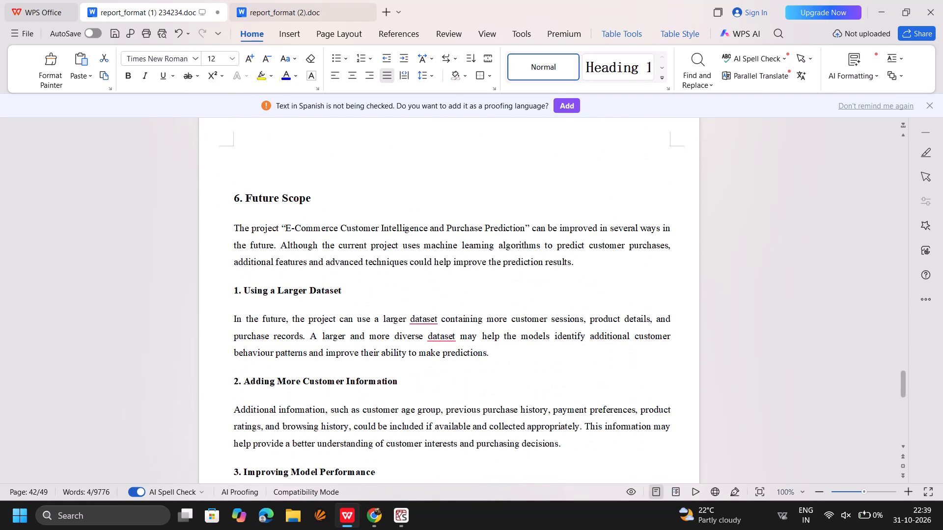
{"action": "scroll", "coordinate": [497, 370], "scroll_direction": "up", "scroll_amount": 6}
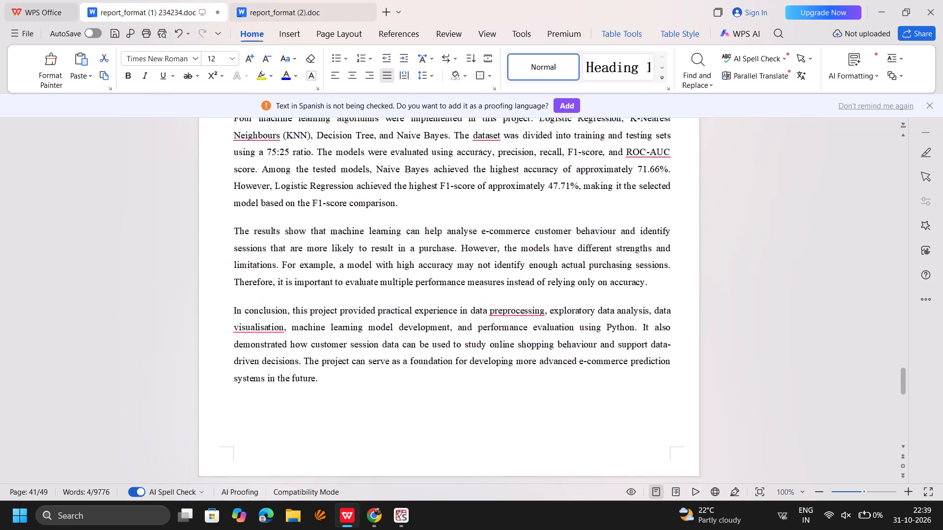
{"action": "scroll", "coordinate": [497, 370], "scroll_direction": "up", "scroll_amount": 2}
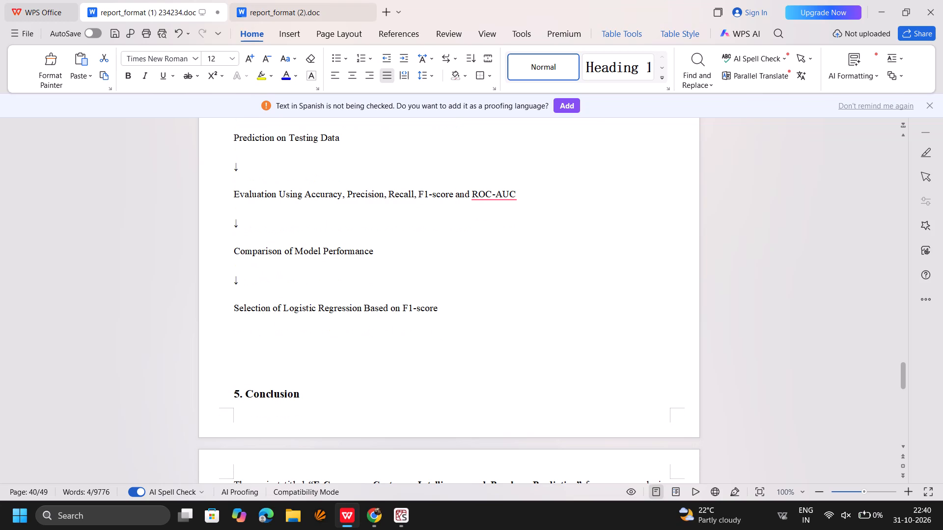
Find the page on which section 4.7 Model Training and Testing Process starts.
{"action": "scroll", "coordinate": [497, 370], "scroll_direction": "up", "scroll_amount": 4}
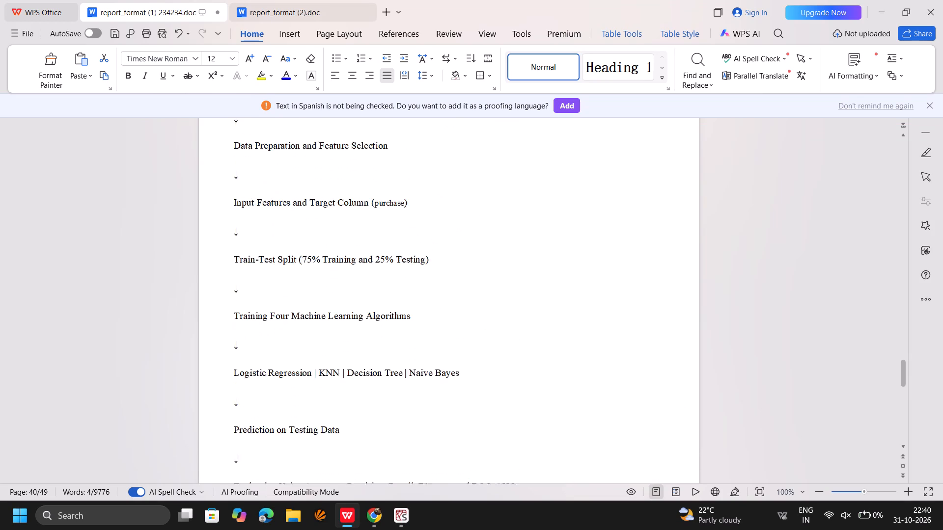
{"action": "scroll", "coordinate": [497, 370], "scroll_direction": "up", "scroll_amount": 7}
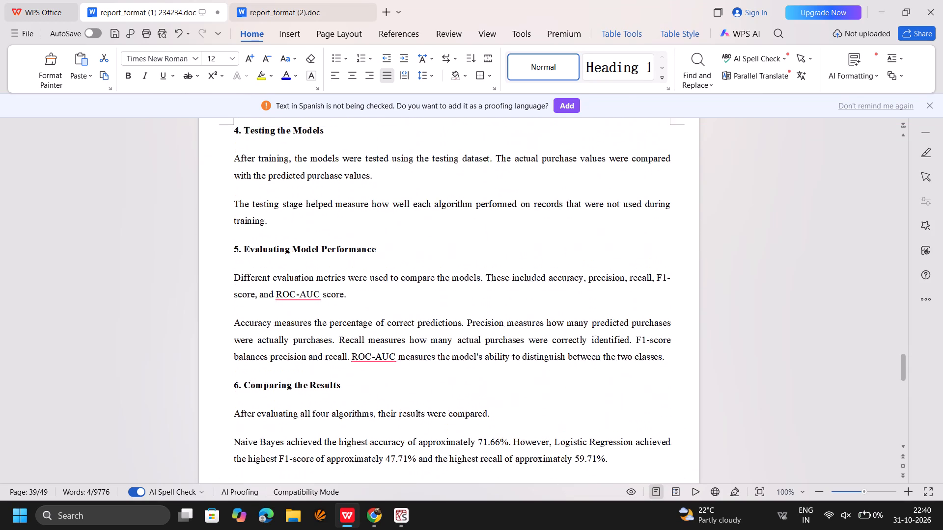
{"action": "scroll", "coordinate": [497, 370], "scroll_direction": "up", "scroll_amount": 6}
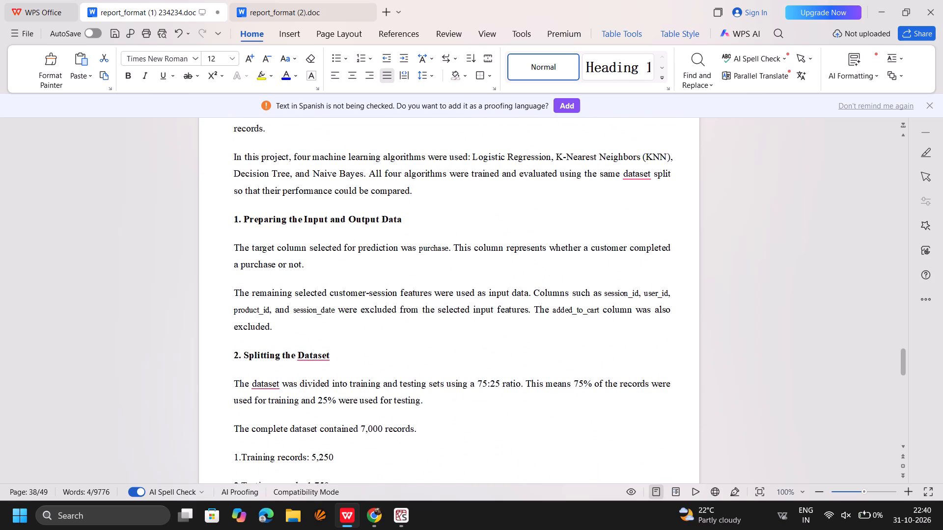
{"action": "scroll", "coordinate": [497, 370], "scroll_direction": "up", "scroll_amount": 5}
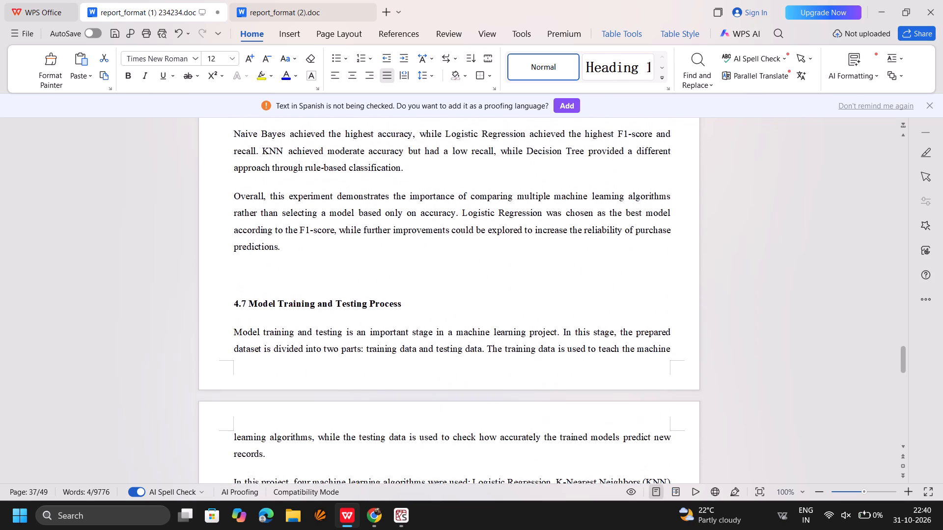
Recheck the pages of the section 4.6 algorithm comparison subsections and section 4.5 Visualization in the report body.
{"action": "scroll", "coordinate": [497, 370], "scroll_direction": "up", "scroll_amount": 4}
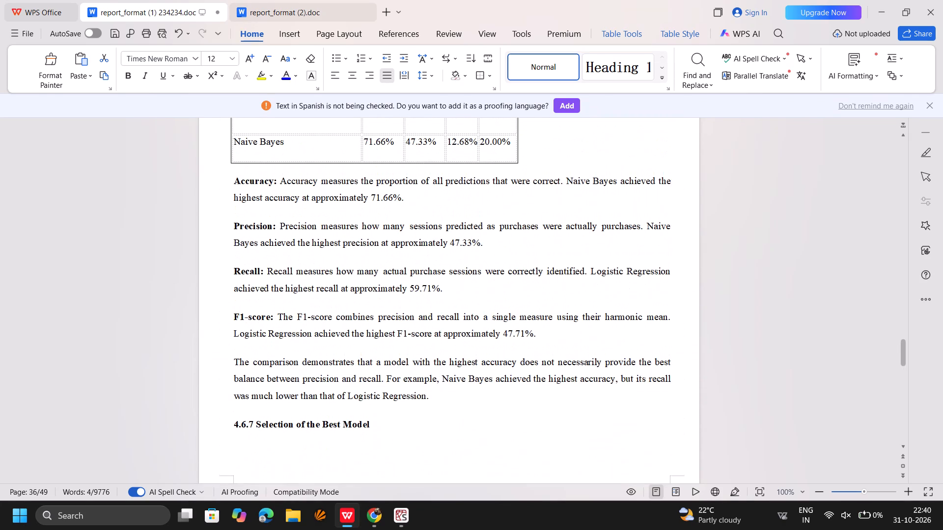
{"action": "scroll", "coordinate": [497, 370], "scroll_direction": "up", "scroll_amount": 5}
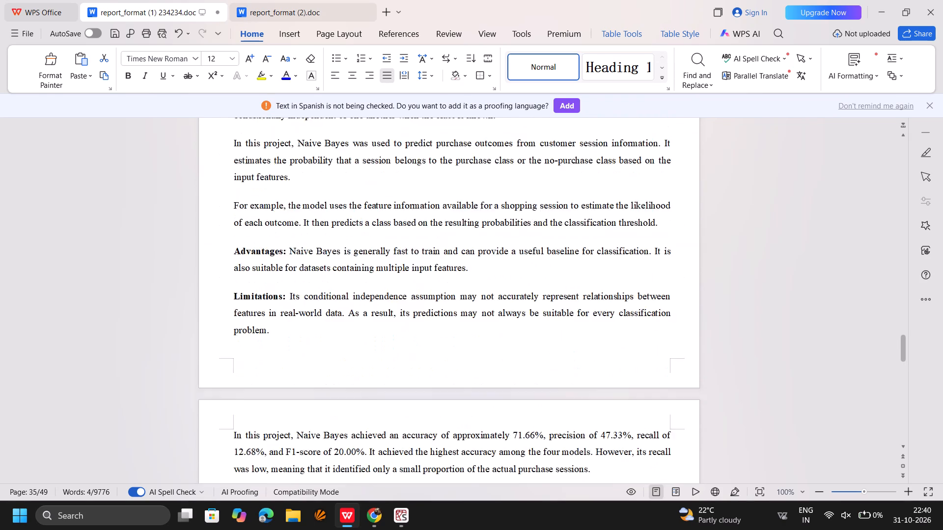
{"action": "scroll", "coordinate": [497, 370], "scroll_direction": "up", "scroll_amount": 4}
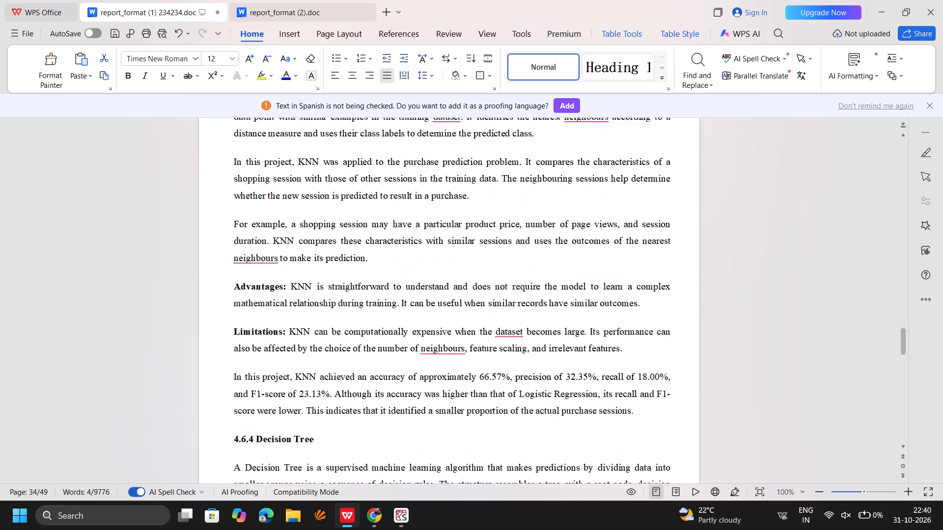
{"action": "scroll", "coordinate": [497, 370], "scroll_direction": "up", "scroll_amount": 3}
{"action": "scroll", "coordinate": [497, 370], "scroll_direction": "down", "scroll_amount": 2}
{"action": "scroll", "coordinate": [497, 370], "scroll_direction": "up", "scroll_amount": 1}
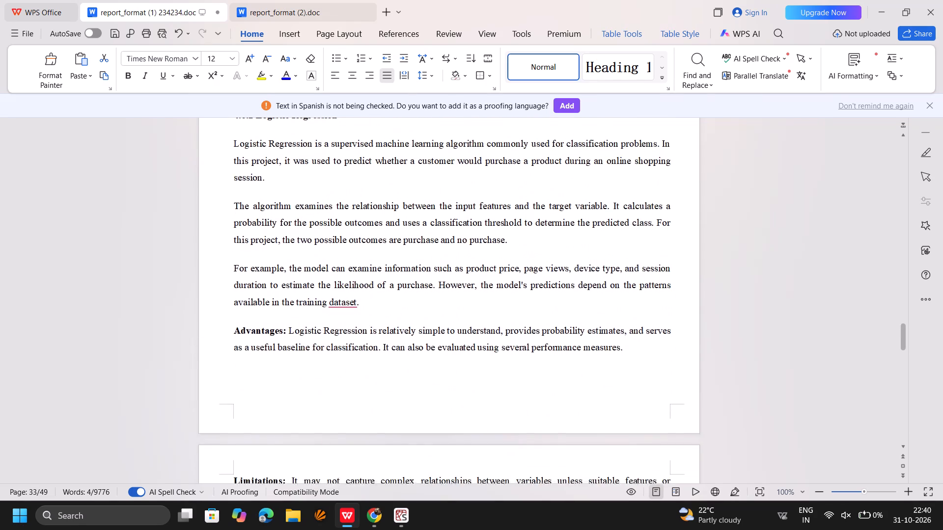
{"action": "scroll", "coordinate": [497, 370], "scroll_direction": "up", "scroll_amount": 4}
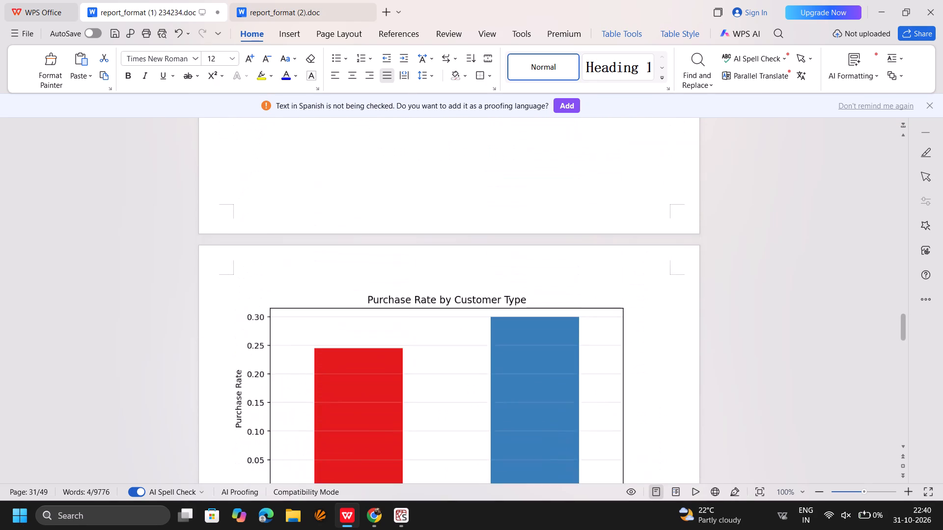
{"action": "scroll", "coordinate": [497, 370], "scroll_direction": "up", "scroll_amount": 4}
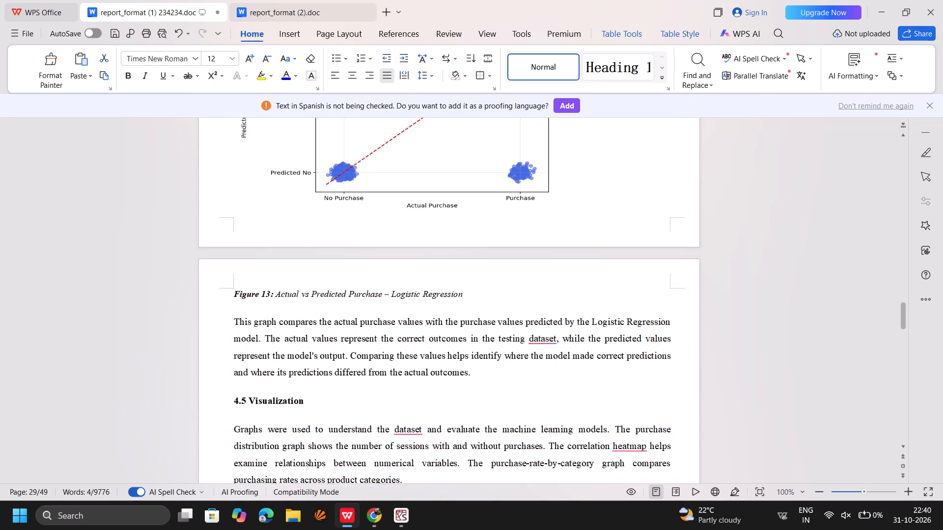
Recheck the pages of the earlier section 4 headings, back to the start of 4. Analysis on Dataset.
{"action": "scroll", "coordinate": [497, 370], "scroll_direction": "up", "scroll_amount": 8}
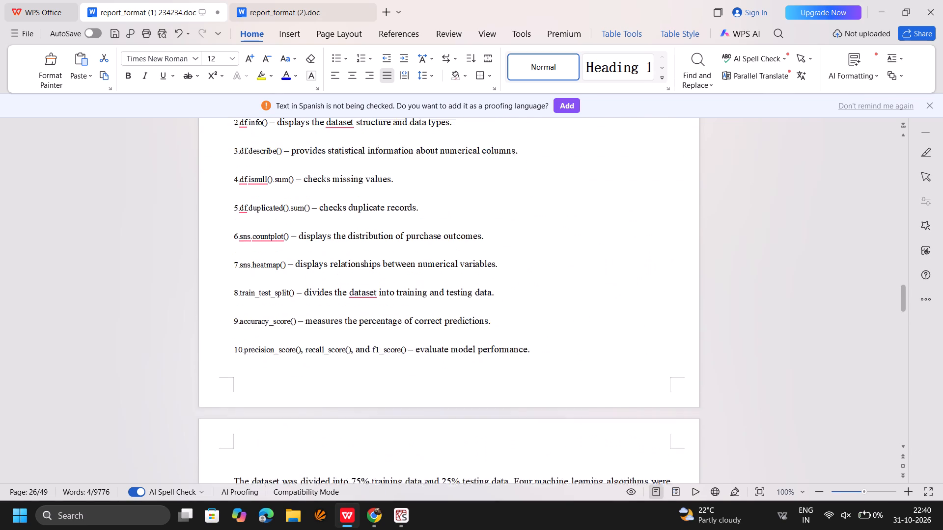
{"action": "scroll", "coordinate": [497, 370], "scroll_direction": "up", "scroll_amount": 4}
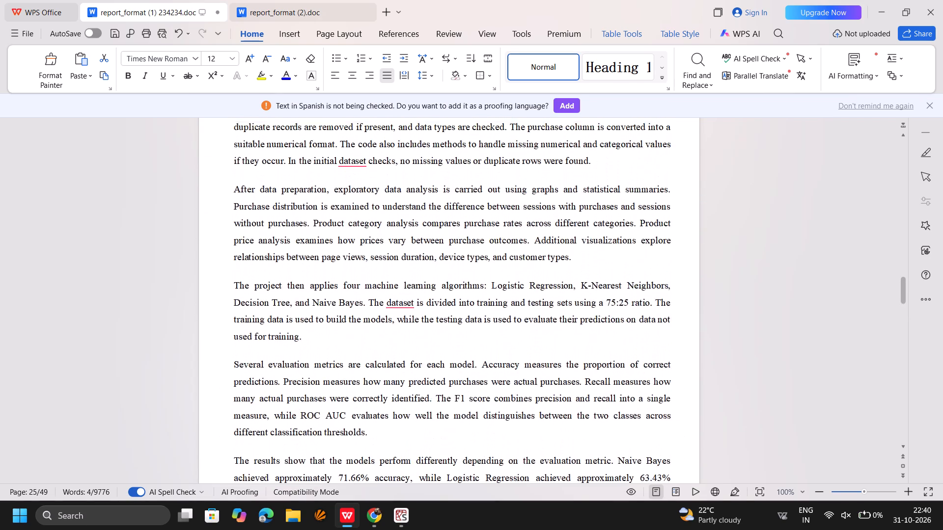
{"action": "scroll", "coordinate": [497, 370], "scroll_direction": "up", "scroll_amount": 5}
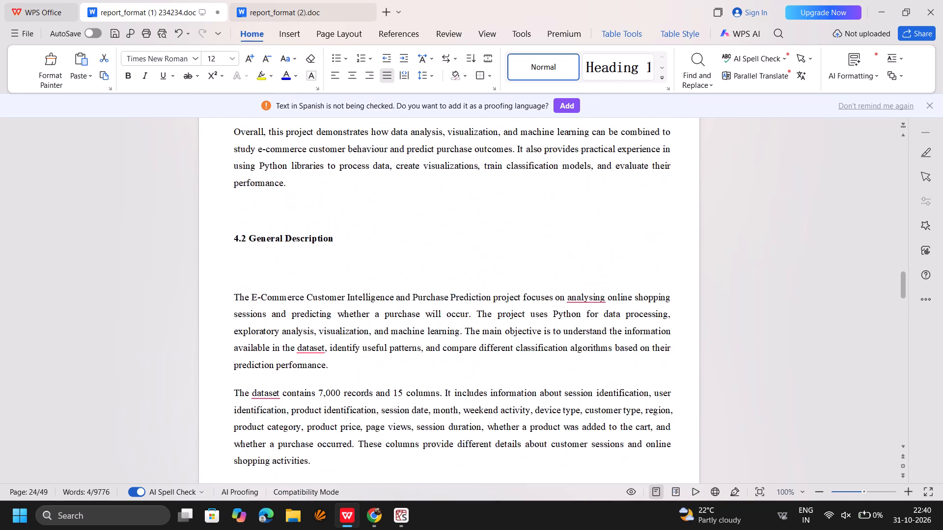
{"action": "scroll", "coordinate": [497, 370], "scroll_direction": "up", "scroll_amount": 8}
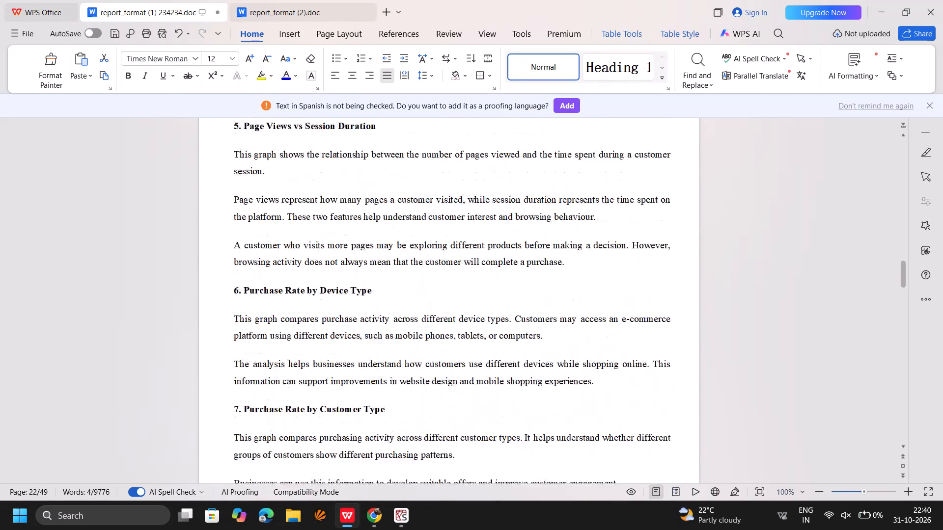
{"action": "scroll", "coordinate": [497, 370], "scroll_direction": "down", "scroll_amount": 4}
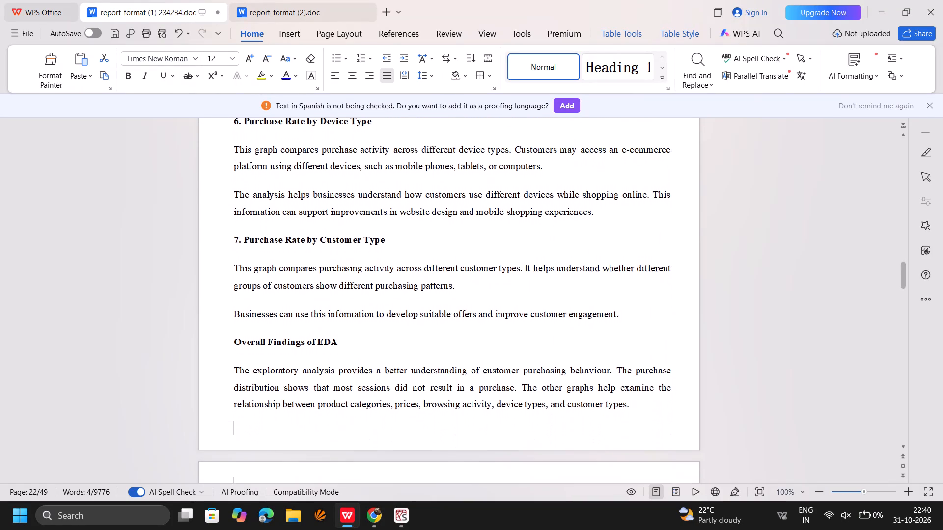
{"action": "scroll", "coordinate": [497, 370], "scroll_direction": "down", "scroll_amount": 4}
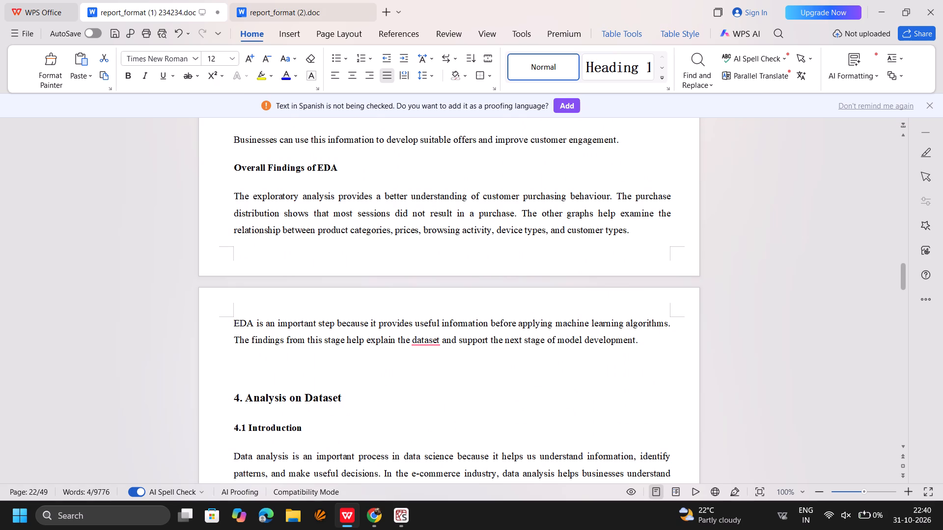
Look back through the report body from the end of section 3 to section 3.2 Understanding the Dataset.
{"action": "scroll", "coordinate": [497, 370], "scroll_direction": "up", "scroll_amount": 2}
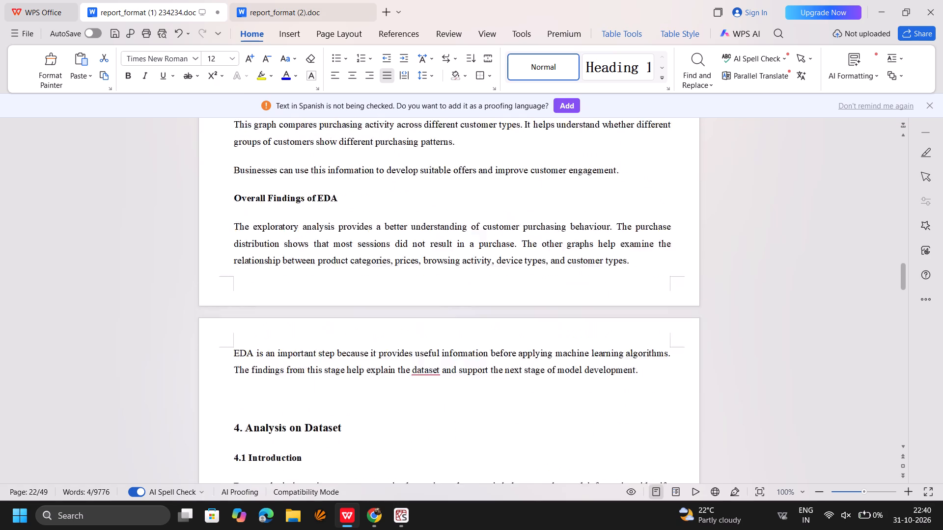
{"action": "scroll", "coordinate": [497, 370], "scroll_direction": "up", "scroll_amount": 13}
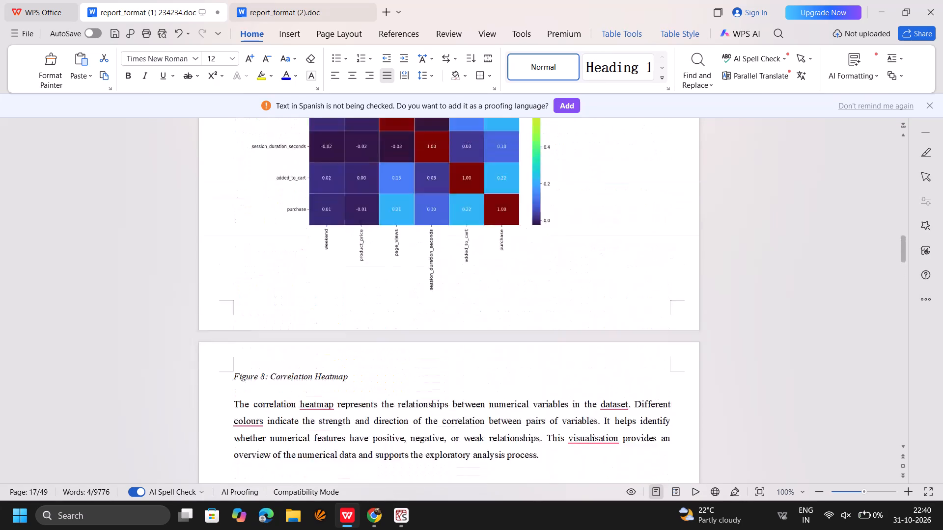
{"action": "scroll", "coordinate": [497, 370], "scroll_direction": "up", "scroll_amount": 6}
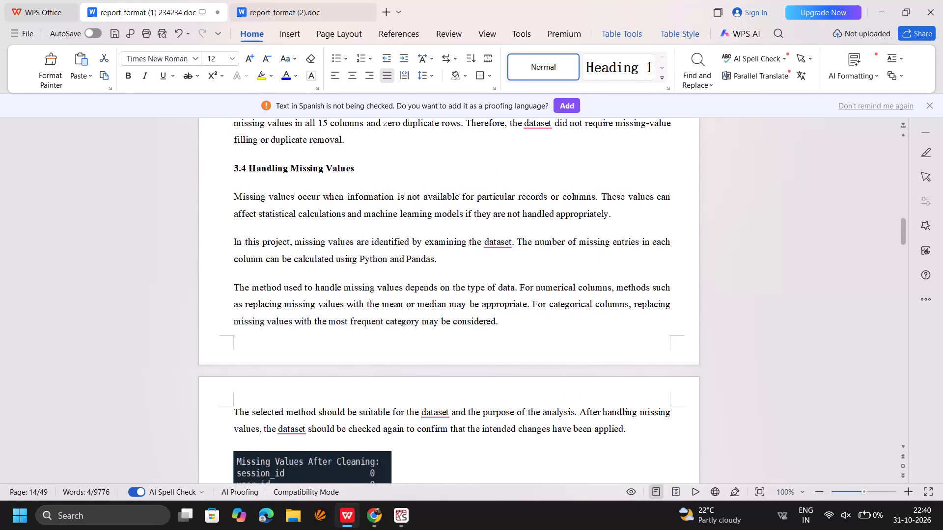
{"action": "scroll", "coordinate": [497, 370], "scroll_direction": "up", "scroll_amount": 8}
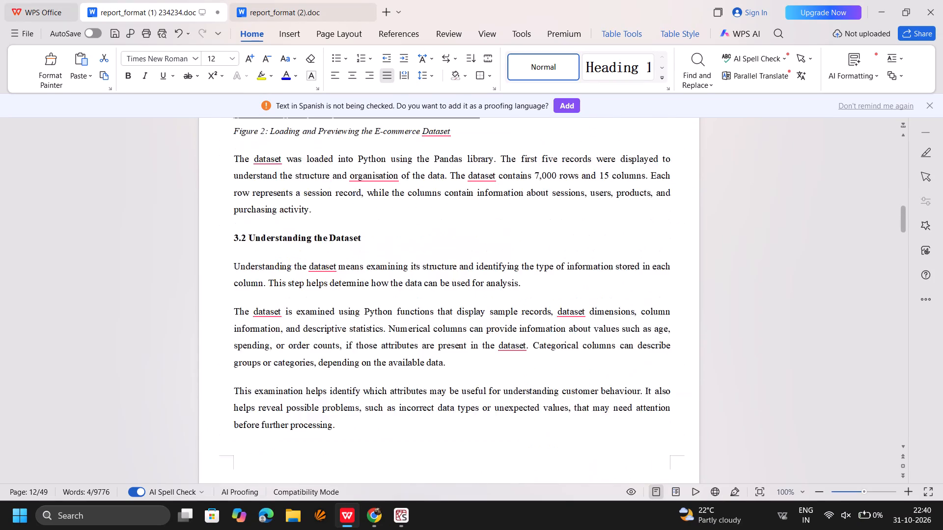
Look over the body pages of the dataset section and section 1, back to the table of contents.
{"action": "scroll", "coordinate": [497, 370], "scroll_direction": "up", "scroll_amount": 6}
{"action": "scroll", "coordinate": [497, 370], "scroll_direction": "down", "scroll_amount": 1}
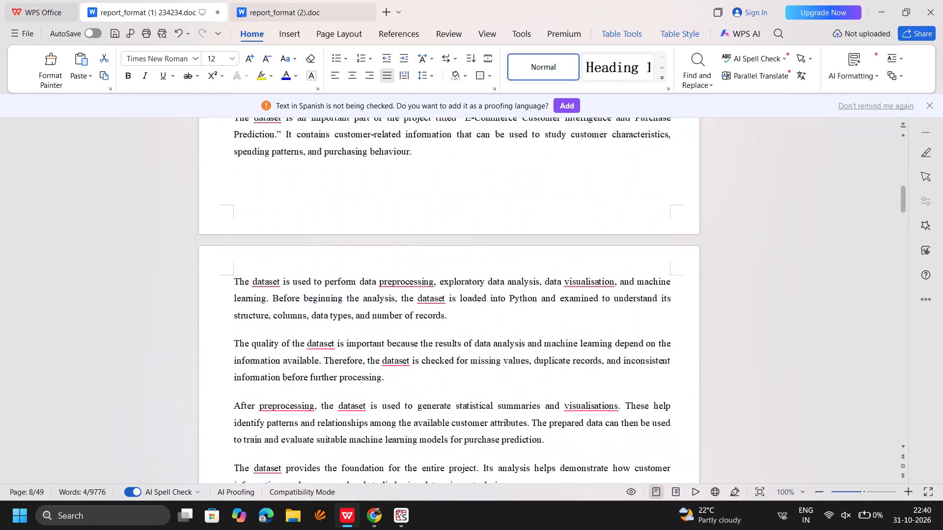
{"action": "scroll", "coordinate": [497, 370], "scroll_direction": "down", "scroll_amount": 1}
{"action": "scroll", "coordinate": [497, 370], "scroll_direction": "up", "scroll_amount": 3}
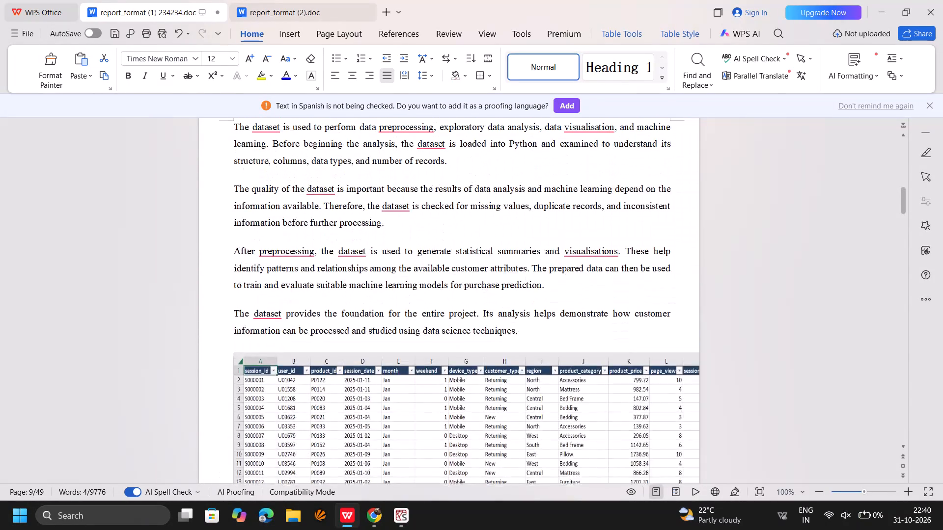
{"action": "scroll", "coordinate": [497, 370], "scroll_direction": "up", "scroll_amount": 5}
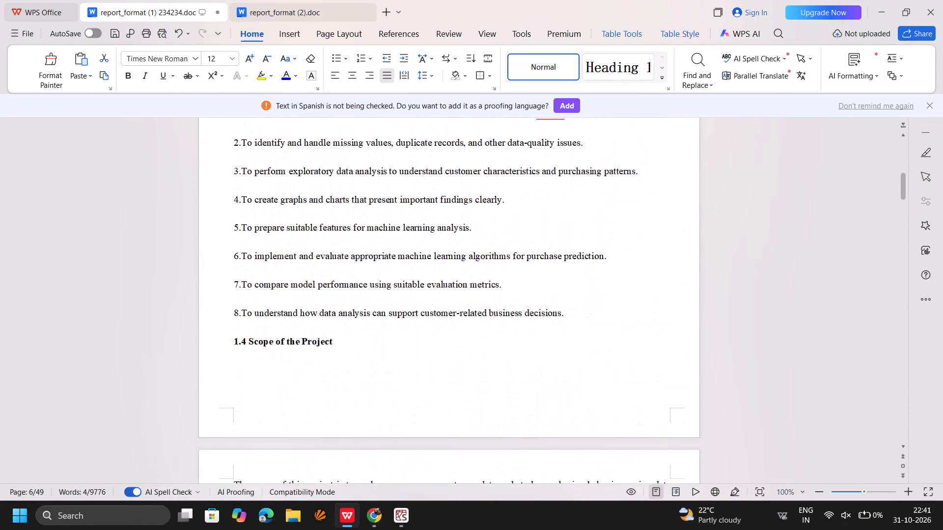
{"action": "scroll", "coordinate": [497, 370], "scroll_direction": "up", "scroll_amount": 5}
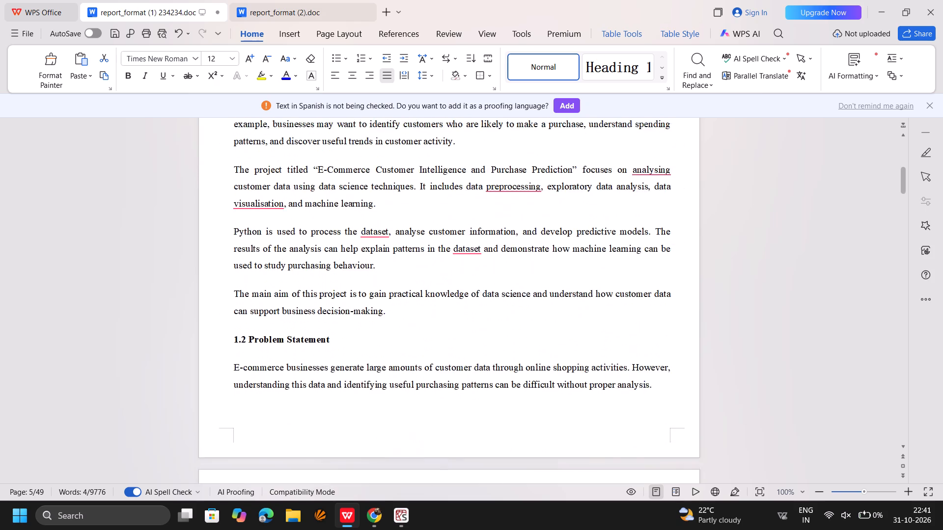
{"action": "scroll", "coordinate": [497, 370], "scroll_direction": "up", "scroll_amount": 3}
Set the page range for Appendix A – Python Code Screenshots in the table of contents to 43-48.
{"action": "scroll", "coordinate": [497, 370], "scroll_direction": "down", "scroll_amount": 2}
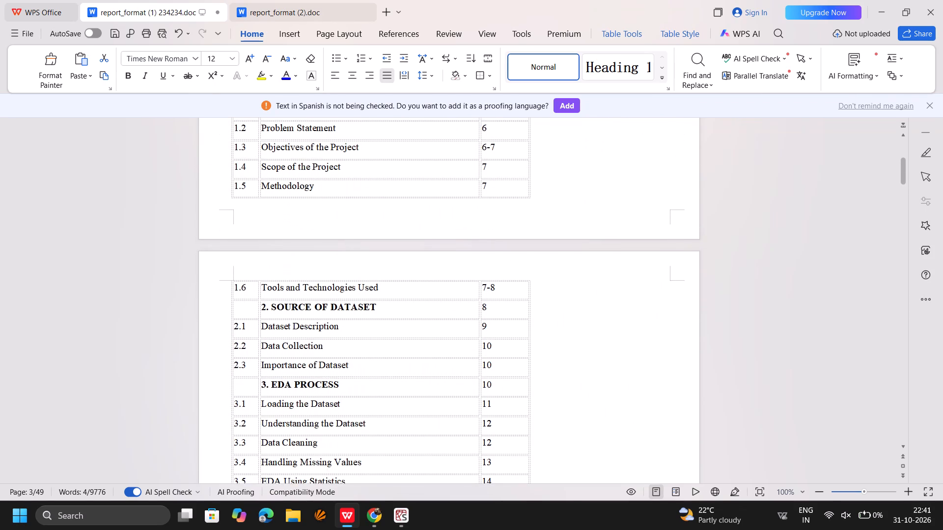
{"action": "scroll", "coordinate": [497, 370], "scroll_direction": "down", "scroll_amount": 4}
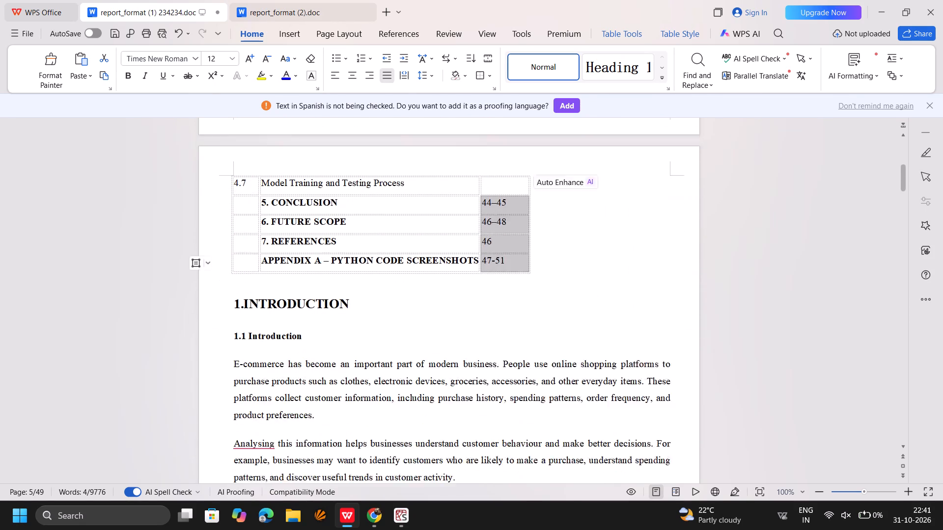
{"action": "scroll", "coordinate": [497, 370], "scroll_direction": "down", "scroll_amount": 1}
{"action": "left_click", "coordinate": [589, 298]}
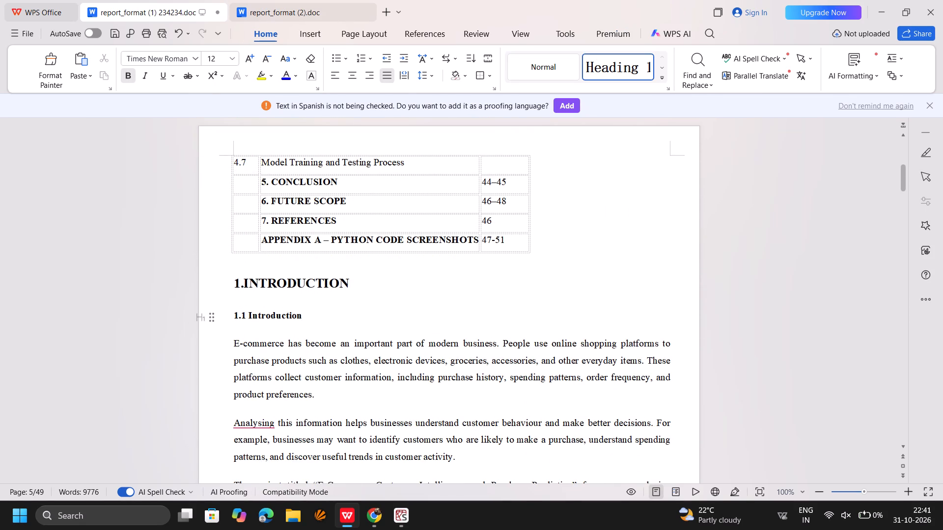
{"action": "left_click", "coordinate": [512, 241]}
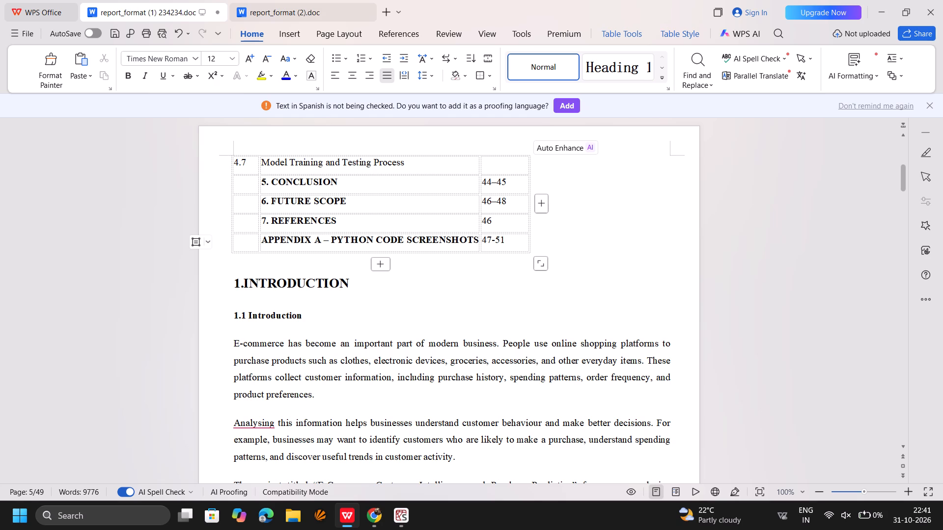
{"action": "key", "text": "BackSpace"}
{"action": "key", "text": "BackSpace"}
{"action": "key", "text": "BackSpace"}
{"action": "key", "text": "BackSpace"}
{"action": "key", "text": "3"}
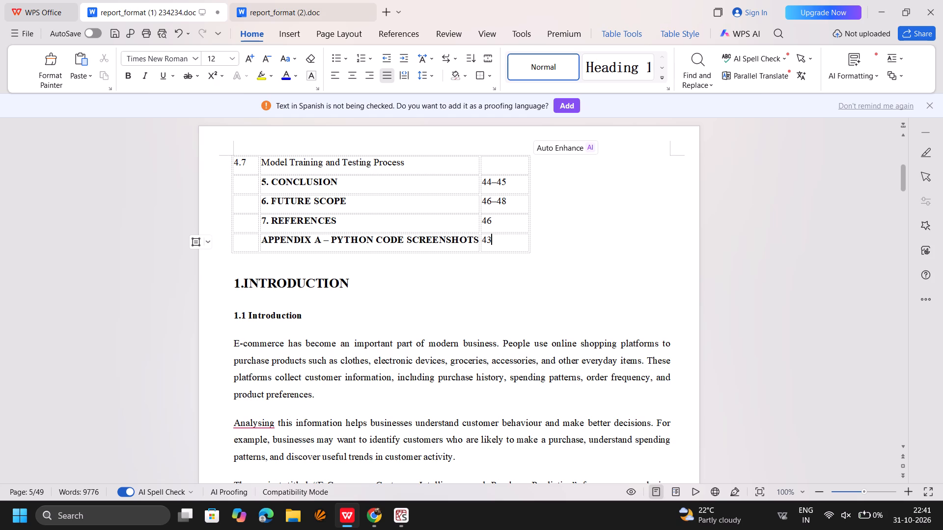
{"action": "key", "text": "minus"}
{"action": "key", "text": "4"}
{"action": "key", "text": "8"}
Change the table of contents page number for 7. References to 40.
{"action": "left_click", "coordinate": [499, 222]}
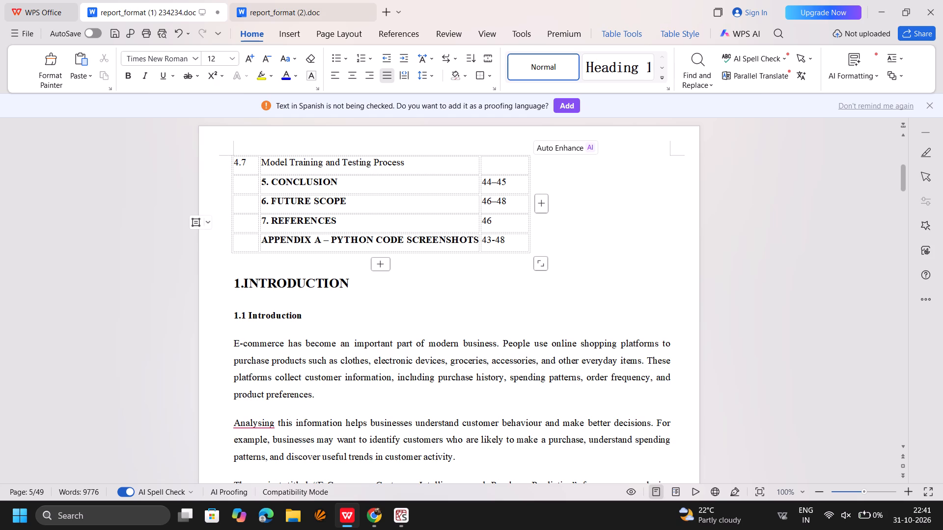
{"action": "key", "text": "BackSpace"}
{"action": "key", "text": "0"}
Replace the table of contents page range for 6. Future Scope with 42.
{"action": "left_click", "coordinate": [510, 201]}
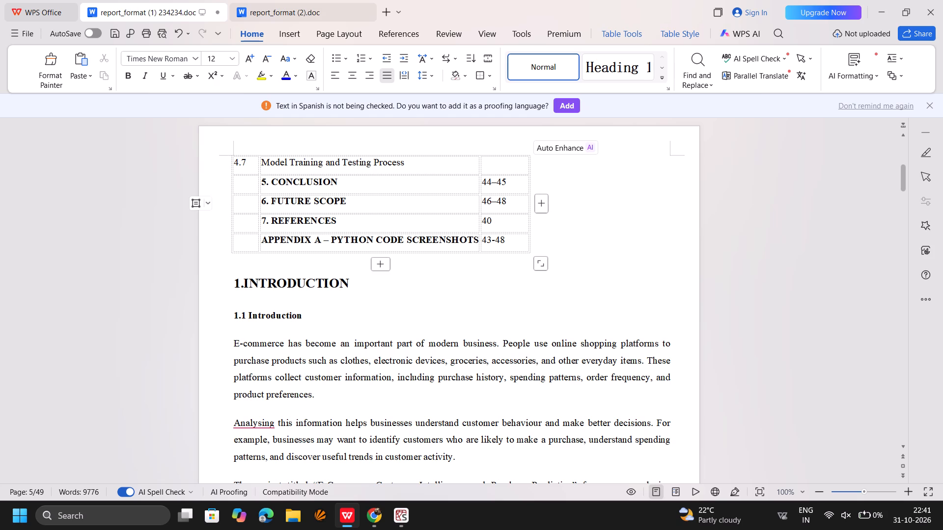
{"action": "key", "text": "BackSpace"}
{"action": "key", "text": "BackSpace"}
{"action": "key", "text": "BackSpace"}
{"action": "key", "text": "BackSpace"}
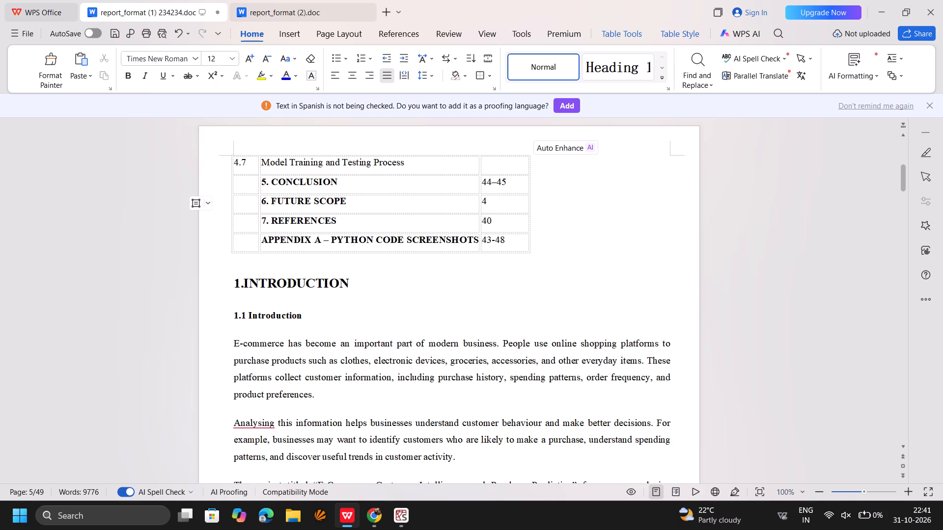
{"action": "key", "text": "2"}
Replace the table of contents page range for 5. Conclusion with 40.
{"action": "left_click", "coordinate": [512, 181]}
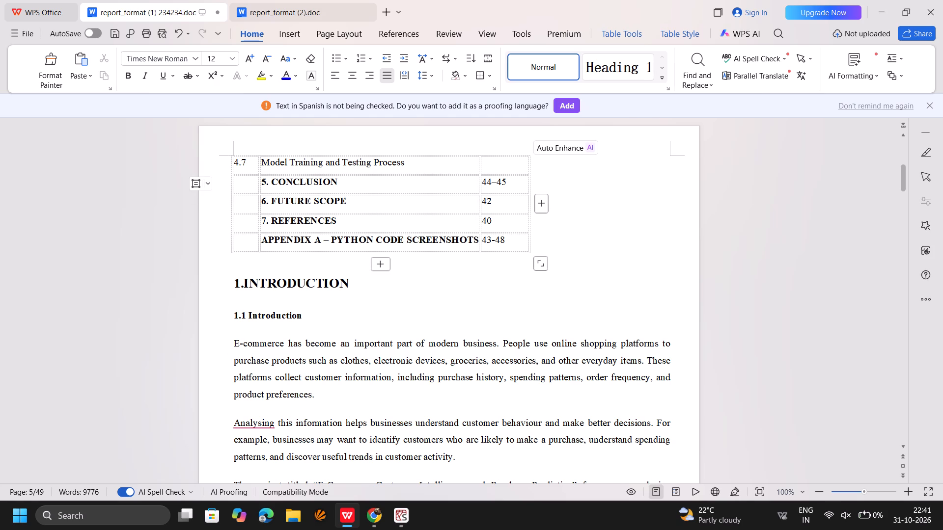
{"action": "key", "text": "BackSpace"}
{"action": "key", "text": "BackSpace"}
{"action": "key", "text": "BackSpace"}
{"action": "key", "text": "BackSpace"}
{"action": "key", "text": "0"}
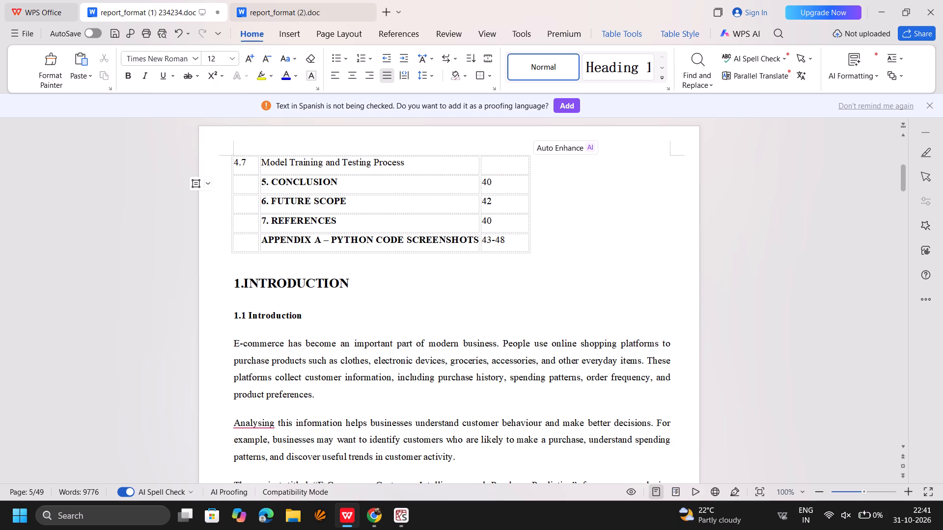
Set the table of contents page number for 7. References to 43.
{"action": "left_click", "coordinate": [509, 220]}
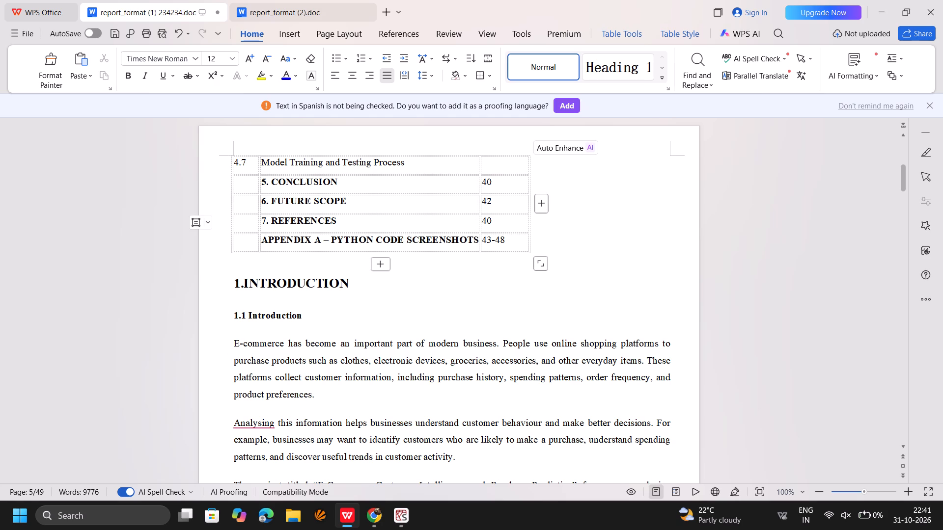
{"action": "key", "text": "BackSpace"}
{"action": "key", "text": "3"}
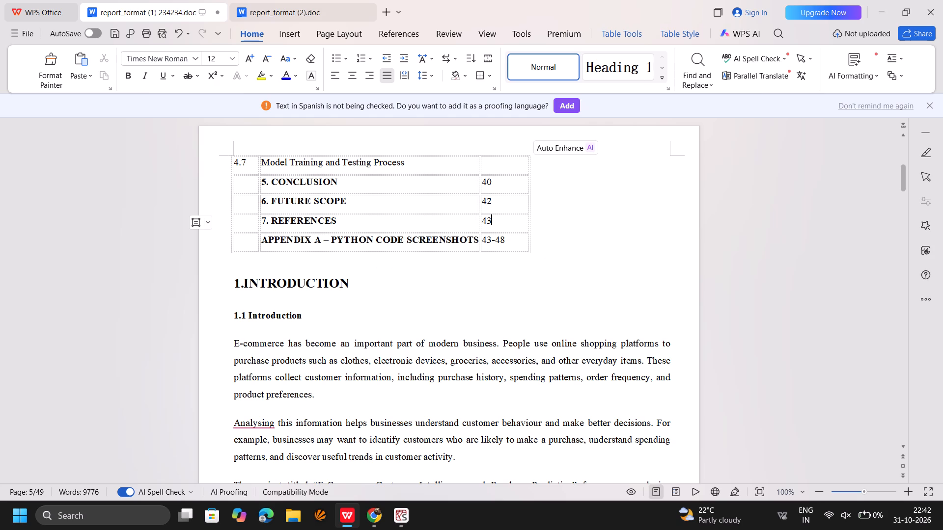
Set the table of contents page numbers for 4.1 Introduction and the 4. Analysis on Dataset heading to 22.
{"action": "scroll", "coordinate": [509, 220], "scroll_direction": "up", "scroll_amount": 6}
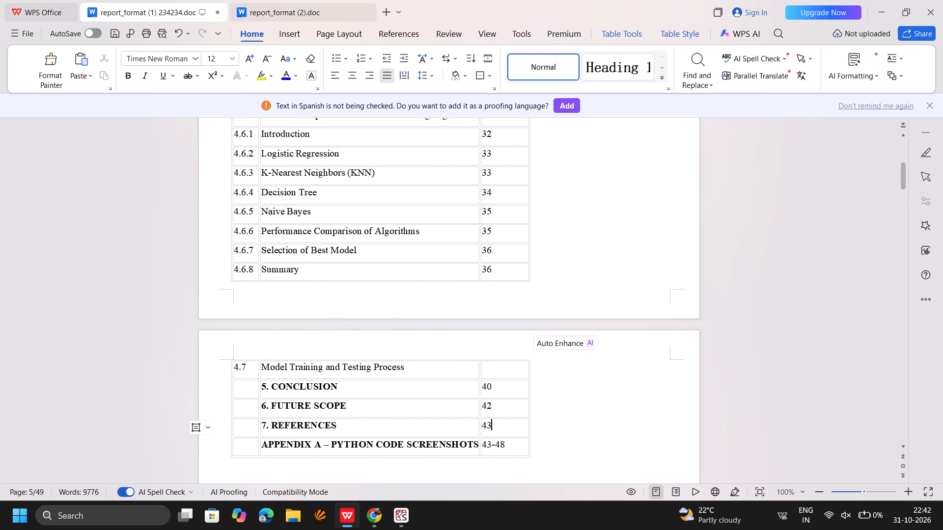
{"action": "scroll", "coordinate": [509, 220], "scroll_direction": "up", "scroll_amount": 3}
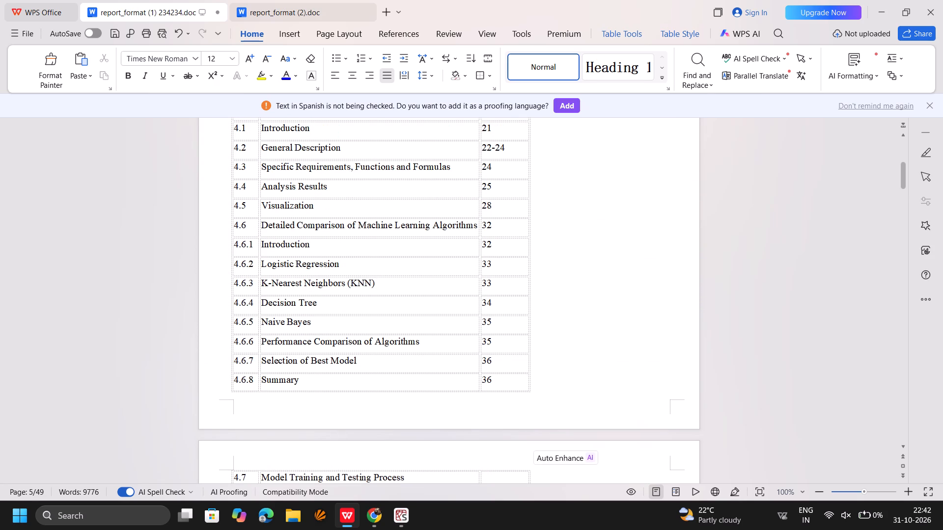
{"action": "scroll", "coordinate": [509, 220], "scroll_direction": "up", "scroll_amount": 3}
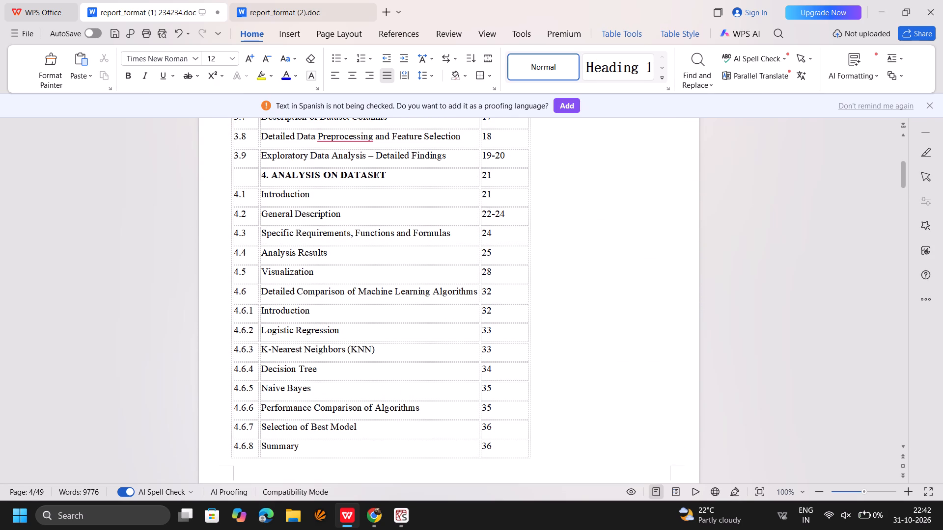
{"action": "left_click", "coordinate": [499, 193]}
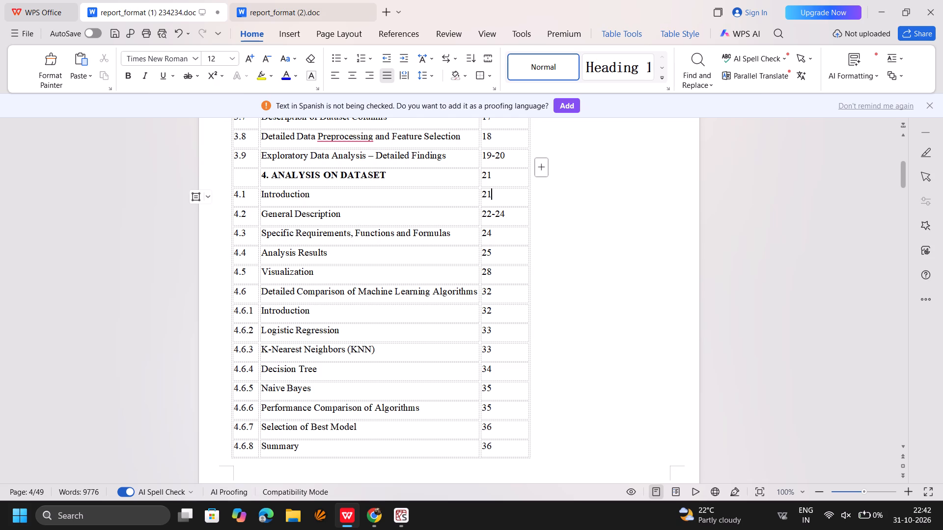
{"action": "key", "text": "BackSpace"}
{"action": "key", "text": "2"}
{"action": "left_click", "coordinate": [499, 175]}
{"action": "key", "text": "BackSpace"}
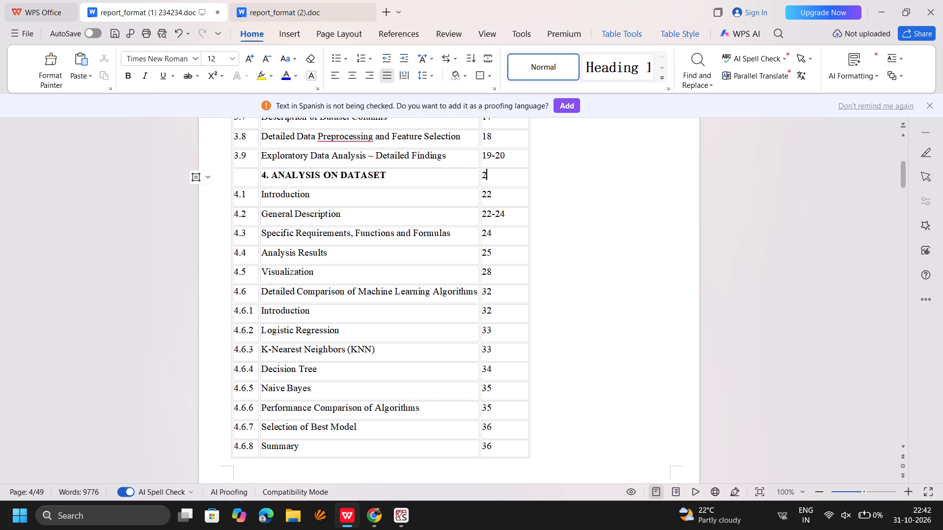
{"action": "key", "text": "2"}
{"action": "scroll", "coordinate": [499, 175], "scroll_direction": "up", "scroll_amount": 2}
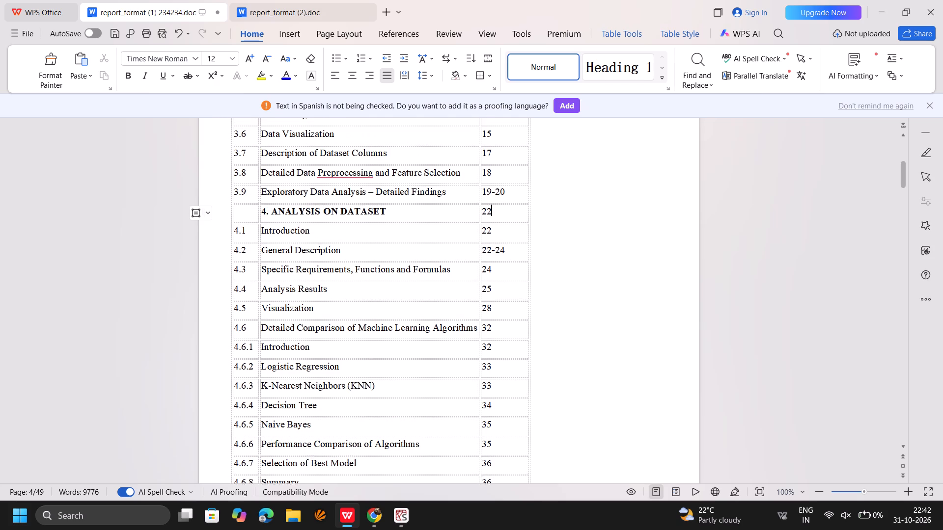
Check the pages where sections 3.7 to 4.3 start in the report body against the table of contents.
{"action": "scroll", "coordinate": [499, 175], "scroll_direction": "up", "scroll_amount": 1}
{"action": "scroll", "coordinate": [375, 399], "scroll_direction": "down", "scroll_amount": 20}
{"action": "scroll", "coordinate": [375, 399], "scroll_direction": "down", "scroll_amount": 5}
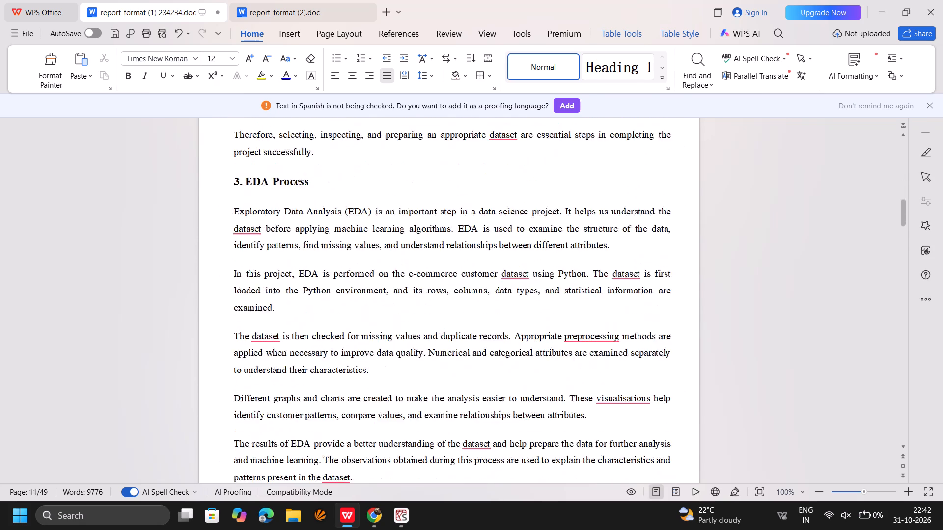
{"action": "scroll", "coordinate": [375, 399], "scroll_direction": "down", "scroll_amount": 17}
{"action": "scroll", "coordinate": [375, 399], "scroll_direction": "down", "scroll_amount": 7}
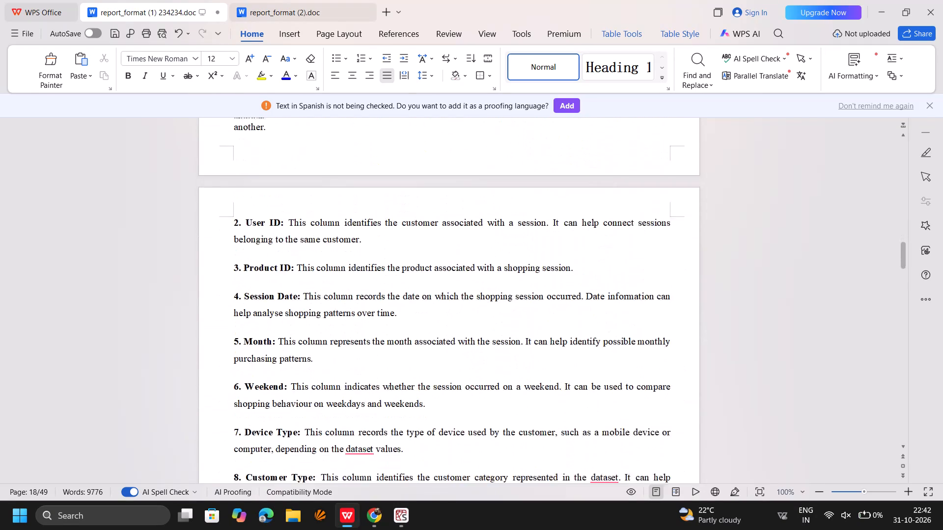
{"action": "scroll", "coordinate": [375, 399], "scroll_direction": "down", "scroll_amount": 10}
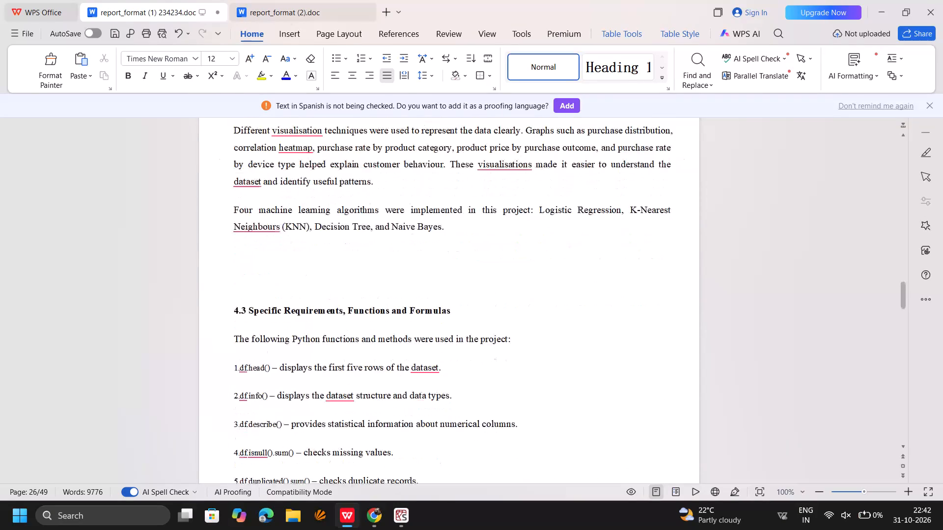
{"action": "scroll", "coordinate": [375, 399], "scroll_direction": "up", "scroll_amount": 4}
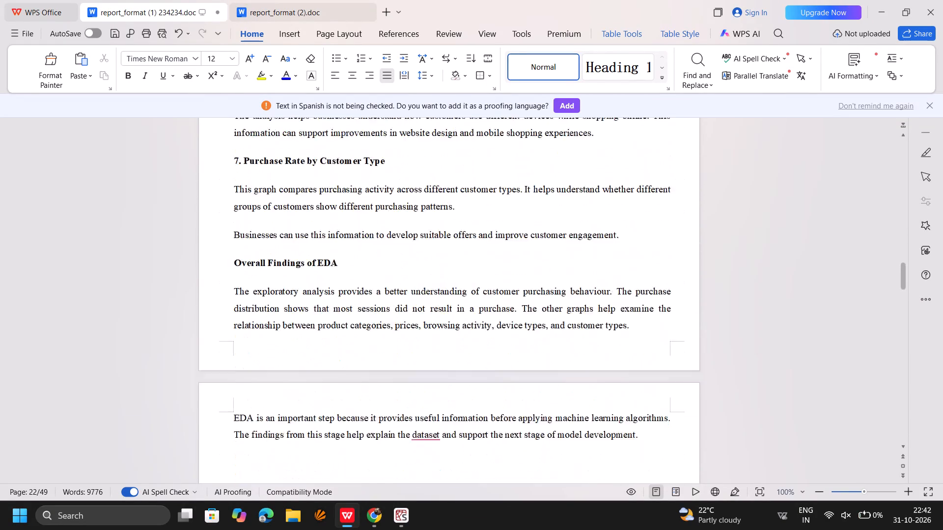
{"action": "scroll", "coordinate": [375, 399], "scroll_direction": "up", "scroll_amount": 3}
{"action": "scroll", "coordinate": [375, 399], "scroll_direction": "down", "scroll_amount": 1}
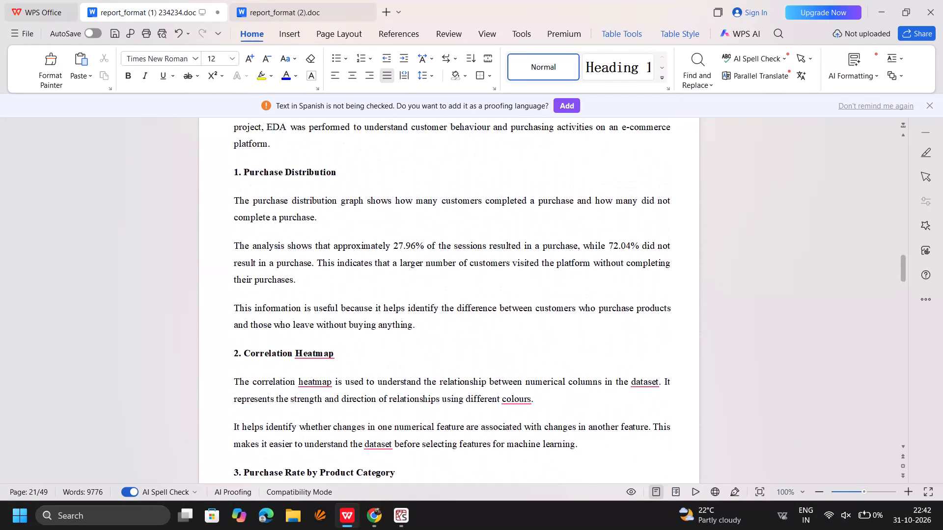
{"action": "scroll", "coordinate": [375, 399], "scroll_direction": "down", "scroll_amount": 5}
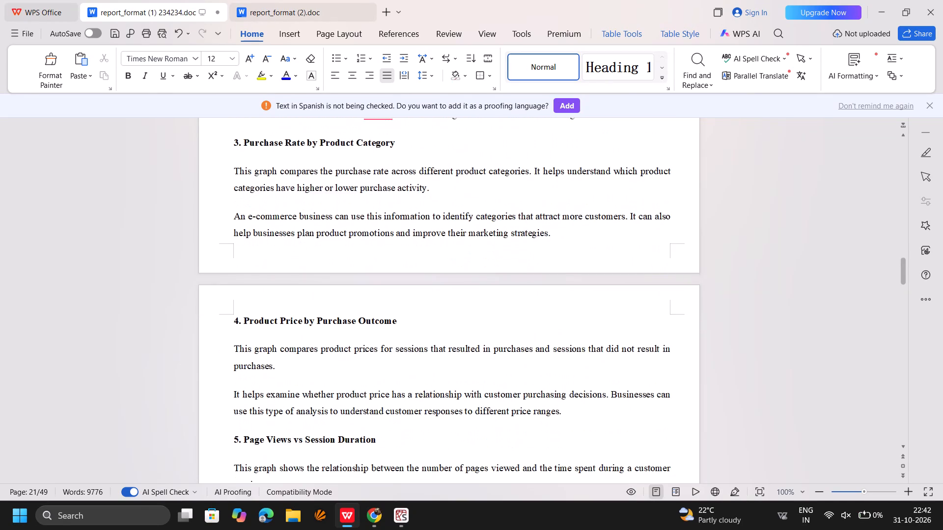
{"action": "scroll", "coordinate": [375, 399], "scroll_direction": "down", "scroll_amount": 3}
{"action": "scroll", "coordinate": [375, 399], "scroll_direction": "up", "scroll_amount": 1}
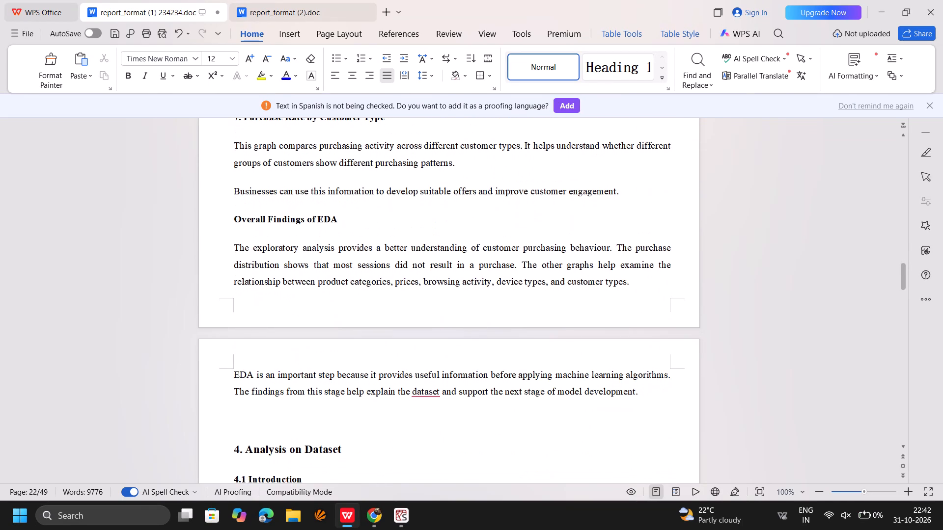
{"action": "scroll", "coordinate": [375, 399], "scroll_direction": "up", "scroll_amount": 3}
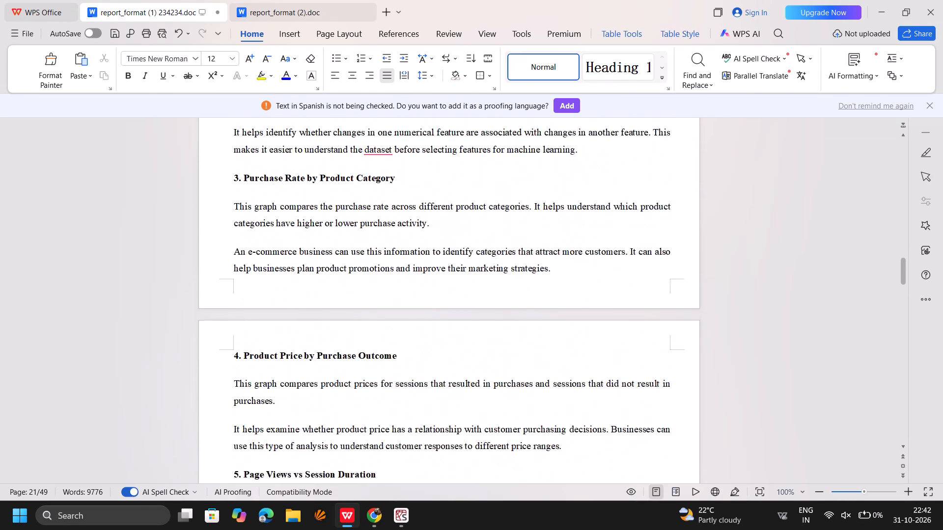
{"action": "scroll", "coordinate": [375, 399], "scroll_direction": "up", "scroll_amount": 3}
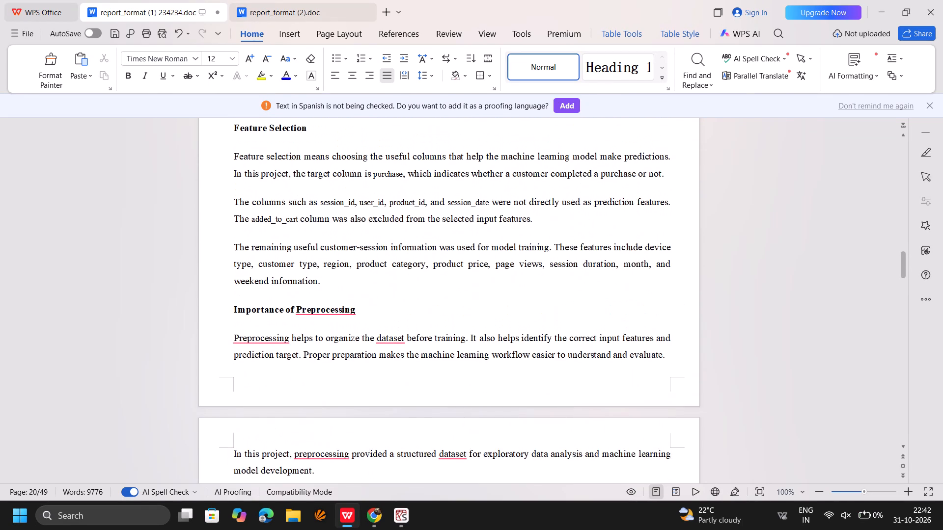
{"action": "scroll", "coordinate": [375, 399], "scroll_direction": "up", "scroll_amount": 5}
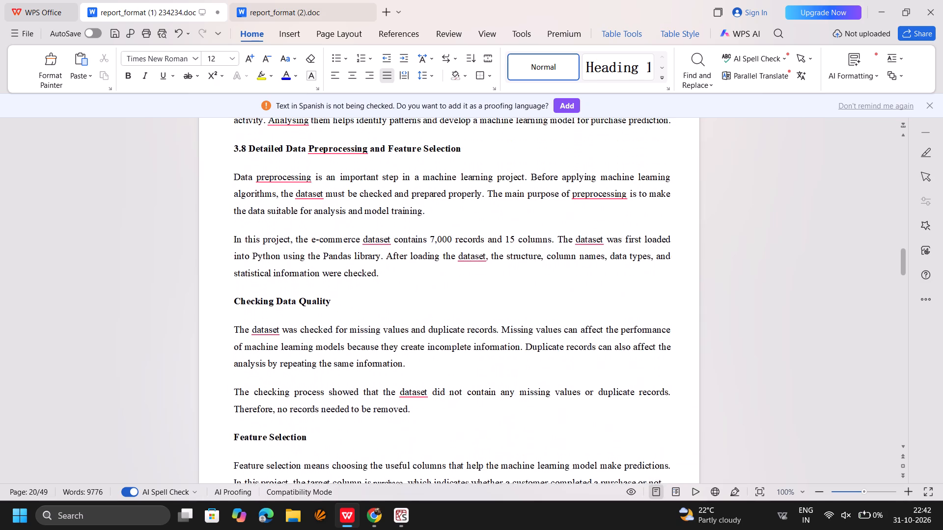
{"action": "scroll", "coordinate": [375, 399], "scroll_direction": "up", "scroll_amount": 2}
{"action": "scroll", "coordinate": [375, 399], "scroll_direction": "down", "scroll_amount": 2}
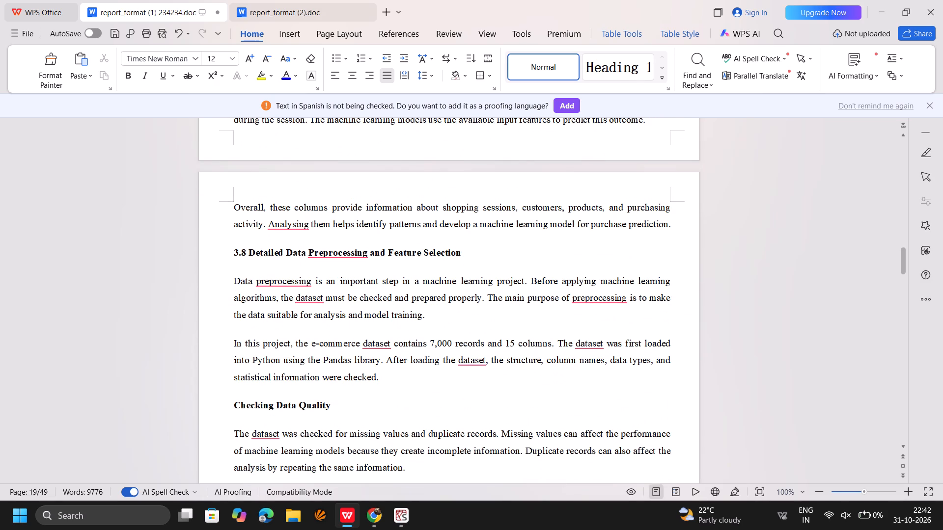
Check the font size of the Checking Data Quality subheading in section 3.8.
{"action": "left_click_drag", "start_coordinate": [234, 403], "coordinate": [317, 409]}
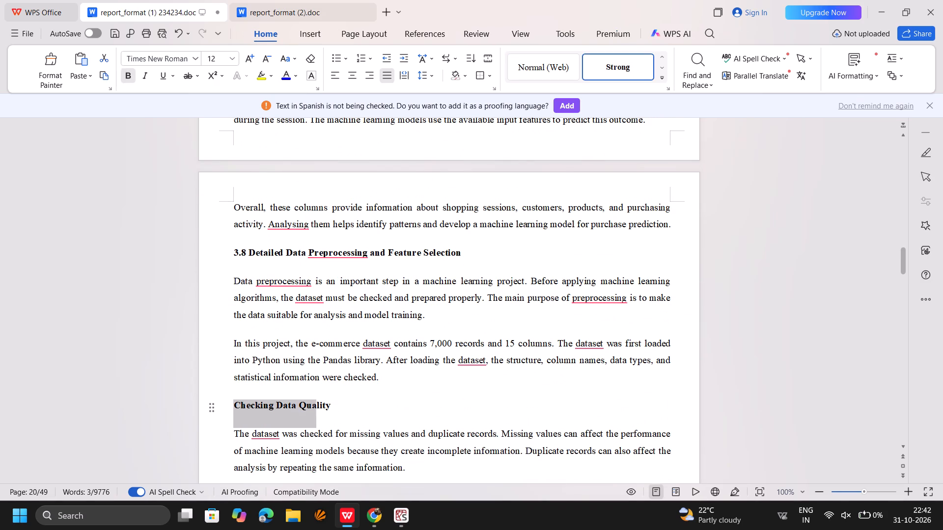
{"action": "left_click_drag", "start_coordinate": [317, 409], "coordinate": [338, 412]}
{"action": "left_click", "coordinate": [347, 357]}
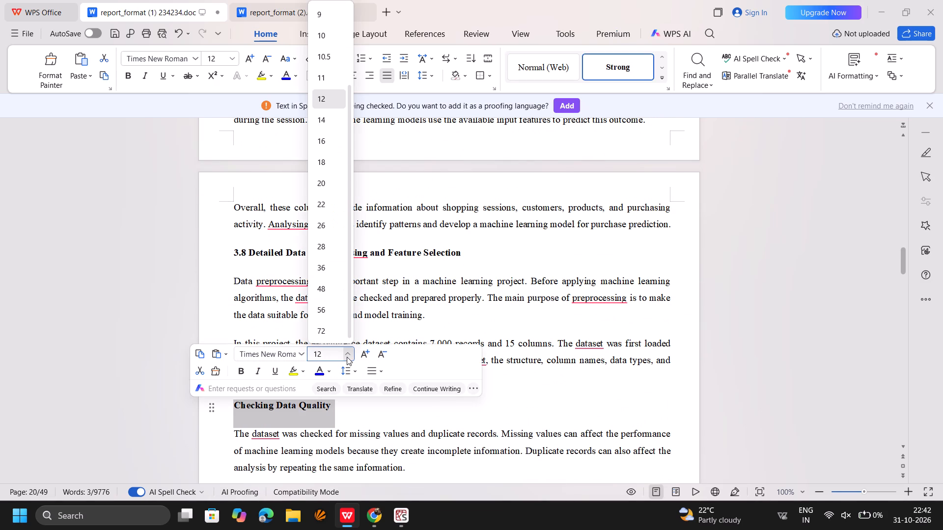
{"action": "left_click", "coordinate": [526, 410]}
Review the report body backwards from section 3.8 to the cover page, checking the page where each heading starts.
{"action": "scroll", "coordinate": [526, 410], "scroll_direction": "up", "scroll_amount": 1}
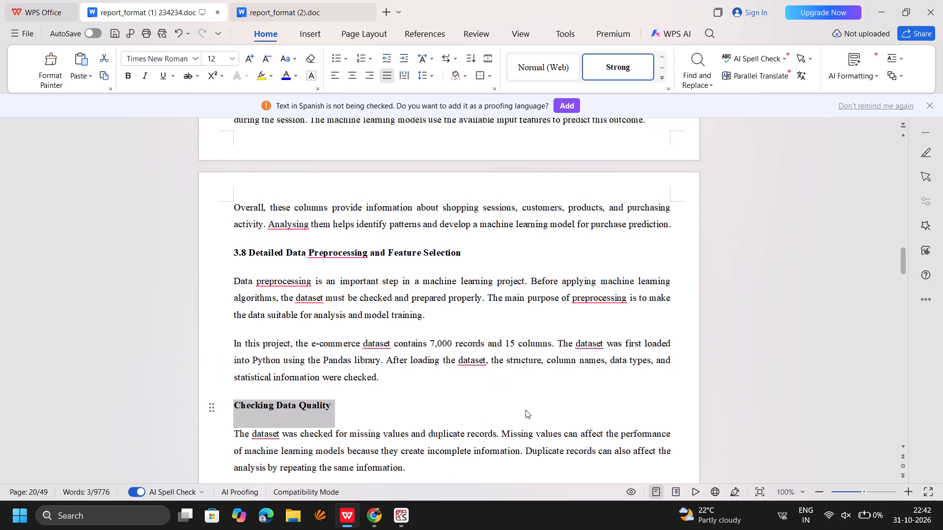
{"action": "scroll", "coordinate": [526, 410], "scroll_direction": "up", "scroll_amount": 5}
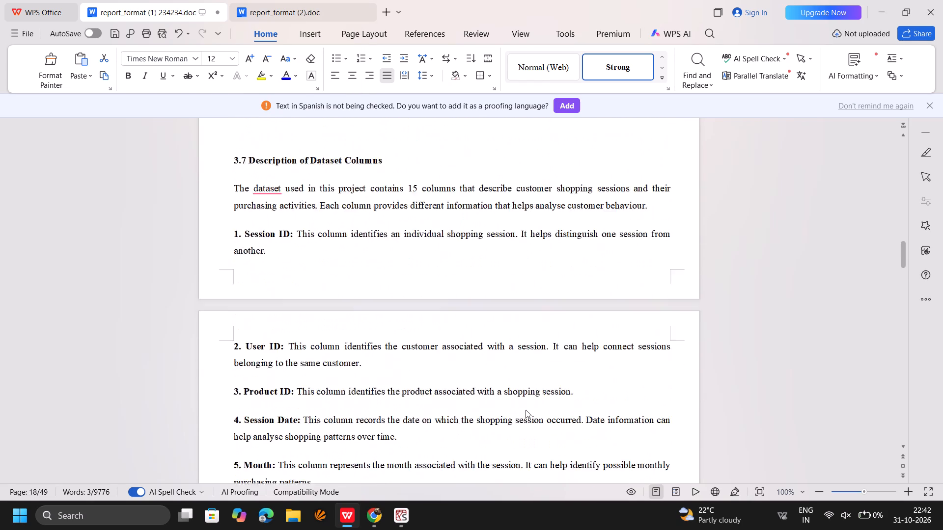
{"action": "scroll", "coordinate": [526, 410], "scroll_direction": "up", "scroll_amount": 5}
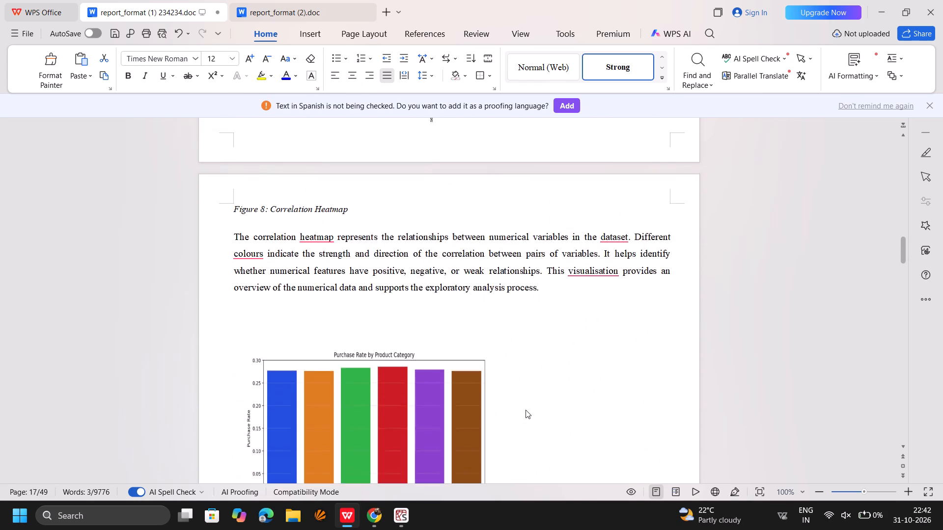
{"action": "scroll", "coordinate": [526, 410], "scroll_direction": "up", "scroll_amount": 8}
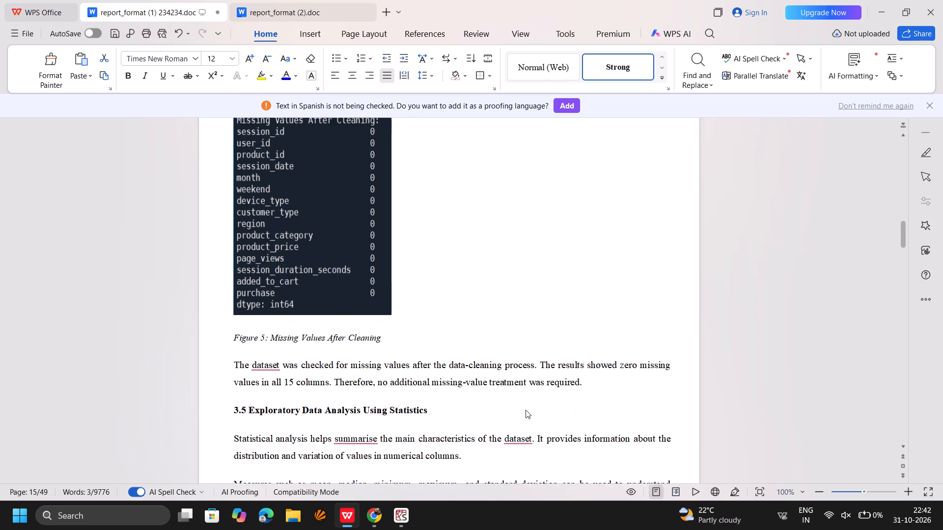
{"action": "scroll", "coordinate": [526, 410], "scroll_direction": "up", "scroll_amount": 9}
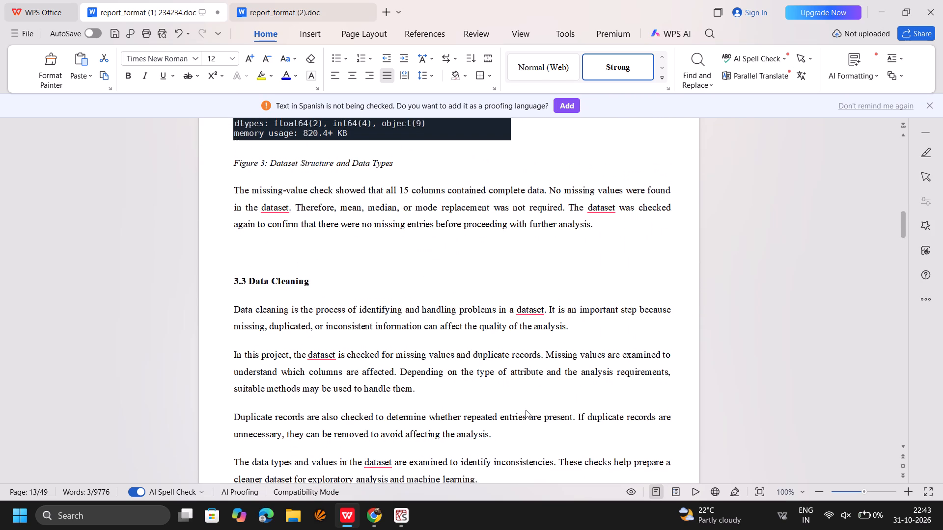
{"action": "scroll", "coordinate": [526, 410], "scroll_direction": "up", "scroll_amount": 6}
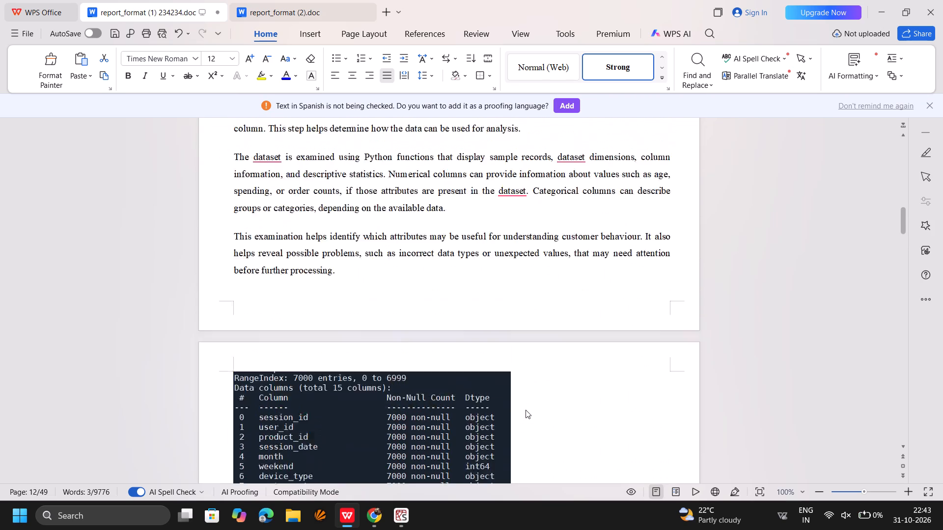
{"action": "scroll", "coordinate": [526, 410], "scroll_direction": "up", "scroll_amount": 5}
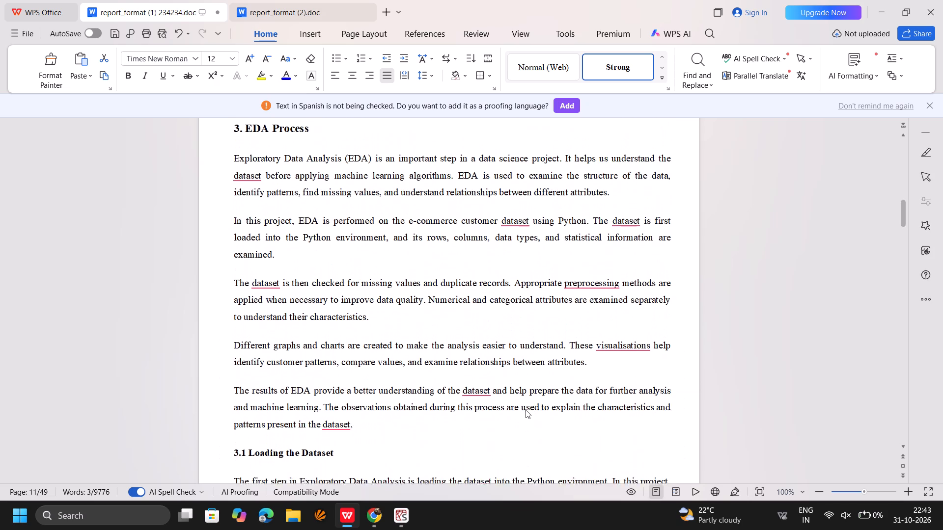
{"action": "scroll", "coordinate": [526, 410], "scroll_direction": "up", "scroll_amount": 2}
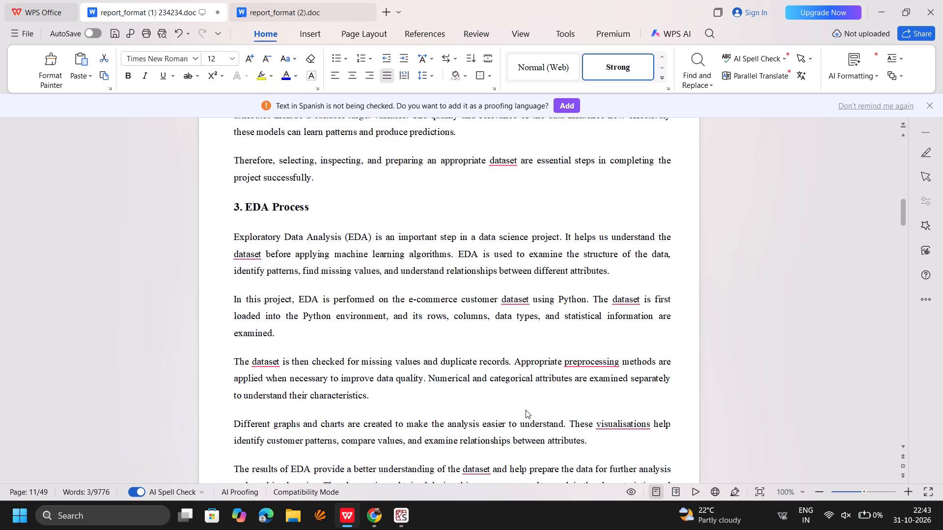
{"action": "scroll", "coordinate": [526, 410], "scroll_direction": "up", "scroll_amount": 9}
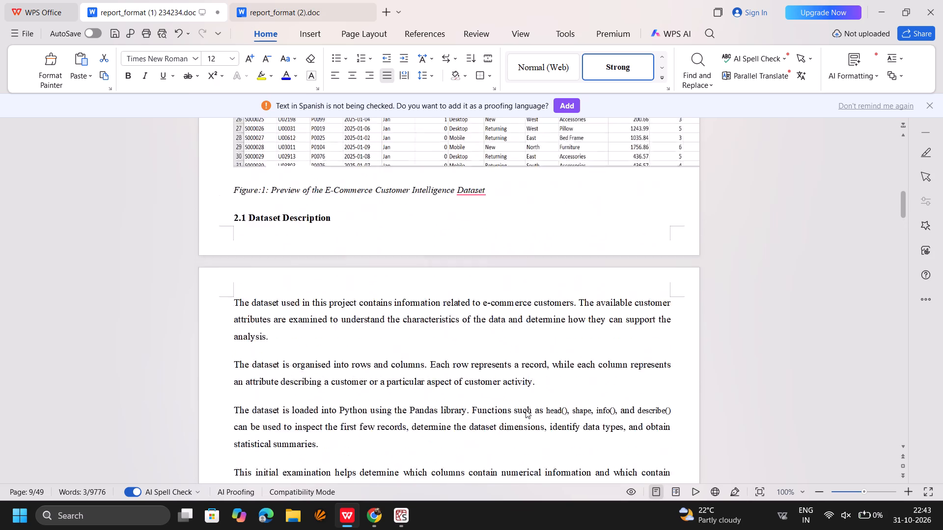
{"action": "scroll", "coordinate": [526, 410], "scroll_direction": "up", "scroll_amount": 4}
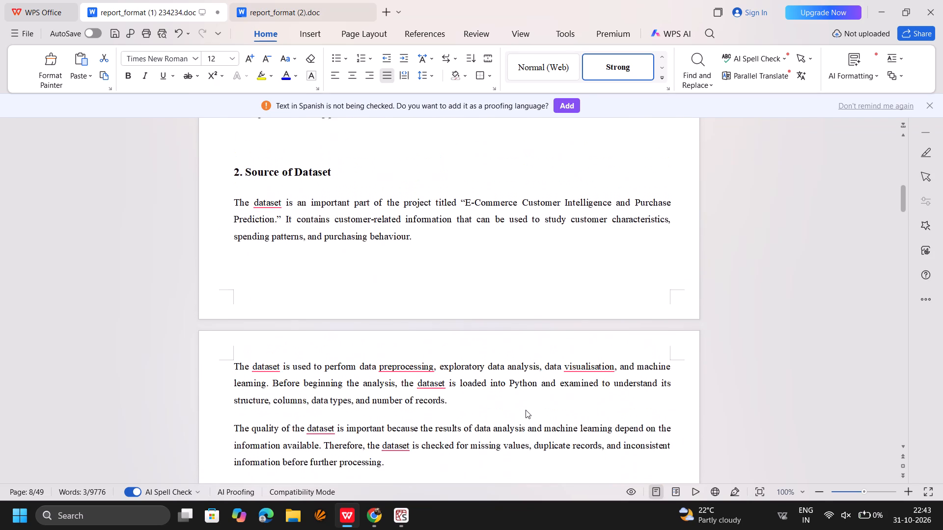
{"action": "scroll", "coordinate": [526, 410], "scroll_direction": "up", "scroll_amount": 3}
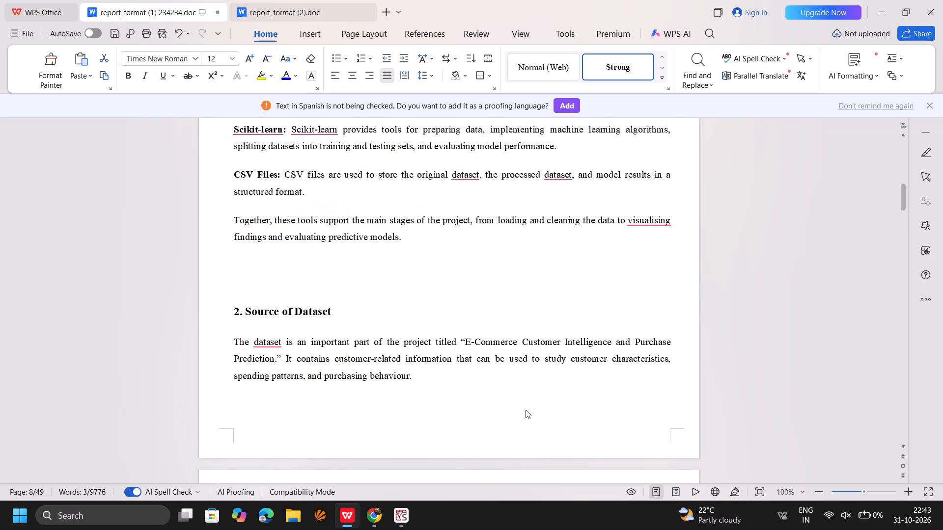
{"action": "scroll", "coordinate": [526, 410], "scroll_direction": "up", "scroll_amount": 11}
{"action": "scroll", "coordinate": [526, 410], "scroll_direction": "up", "scroll_amount": 15}
{"action": "scroll", "coordinate": [526, 410], "scroll_direction": "up", "scroll_amount": 6}
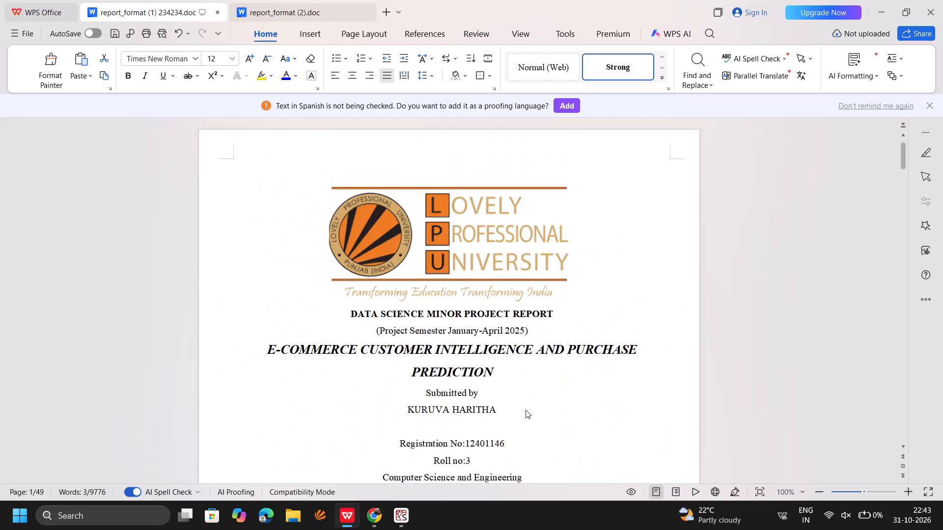
Set the table of contents page number for the 3. EDA Process heading to 11.
{"action": "scroll", "coordinate": [526, 410], "scroll_direction": "down", "scroll_amount": 11}
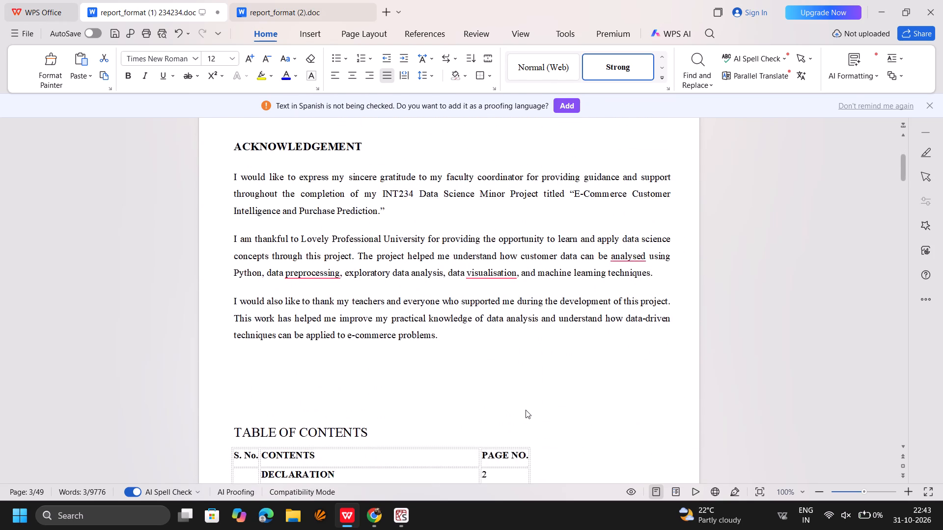
{"action": "scroll", "coordinate": [526, 410], "scroll_direction": "down", "scroll_amount": 3}
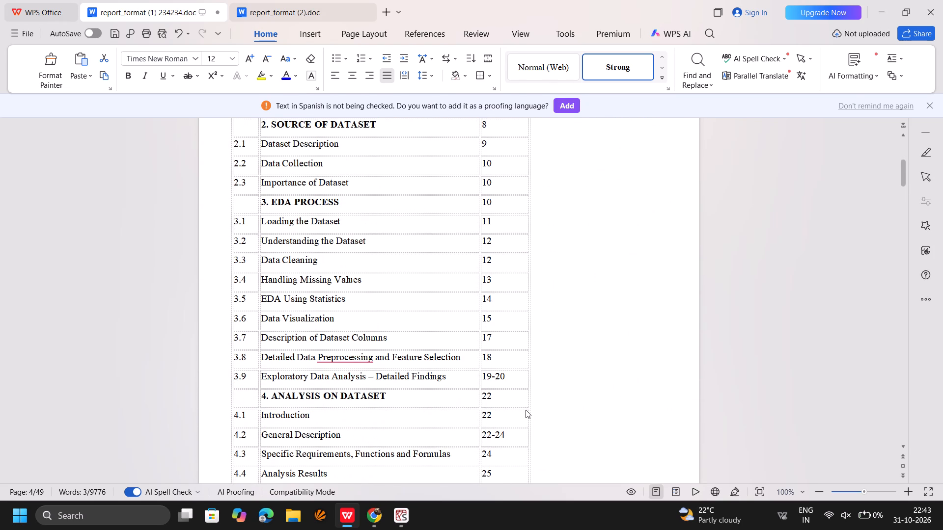
{"action": "scroll", "coordinate": [526, 410], "scroll_direction": "up", "scroll_amount": 1}
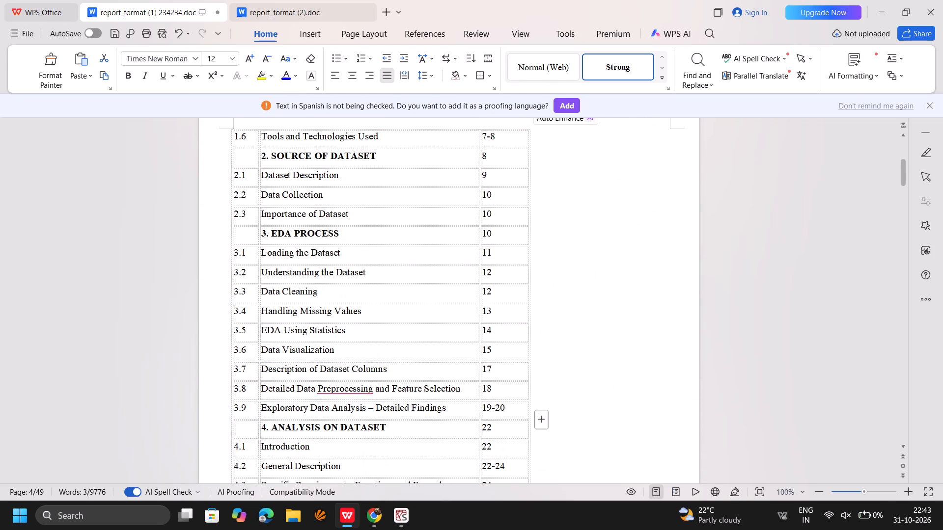
{"action": "left_click", "coordinate": [499, 236]}
{"action": "key", "text": "BackSpace"}
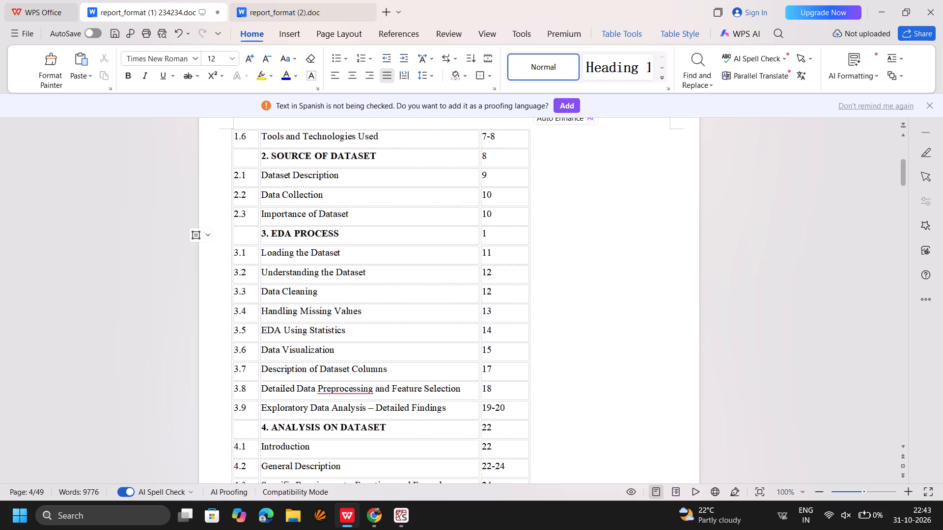
{"action": "key", "text": "1"}
Look over the start of the table of contents, the acknowledgement, the declaration and the cover page.
{"action": "scroll", "coordinate": [499, 236], "scroll_direction": "up", "scroll_amount": 1}
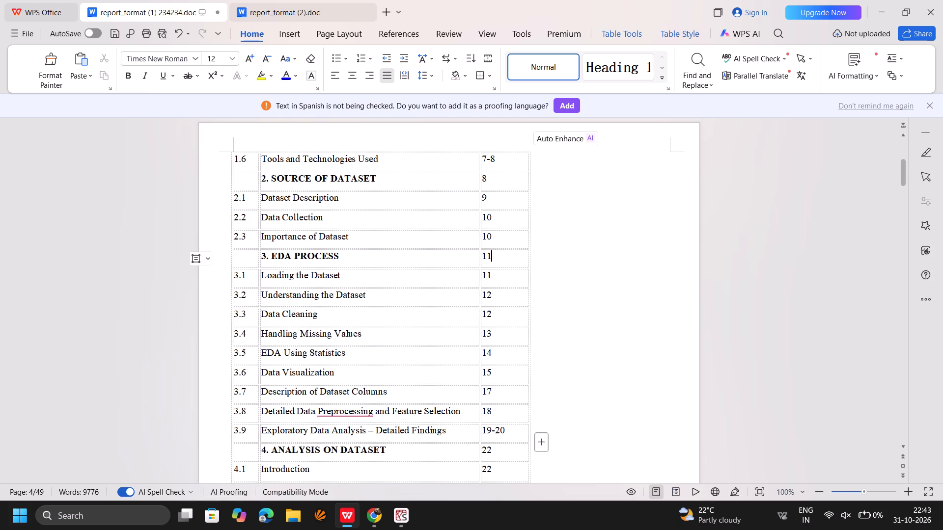
{"action": "scroll", "coordinate": [497, 200], "scroll_direction": "up", "scroll_amount": 1}
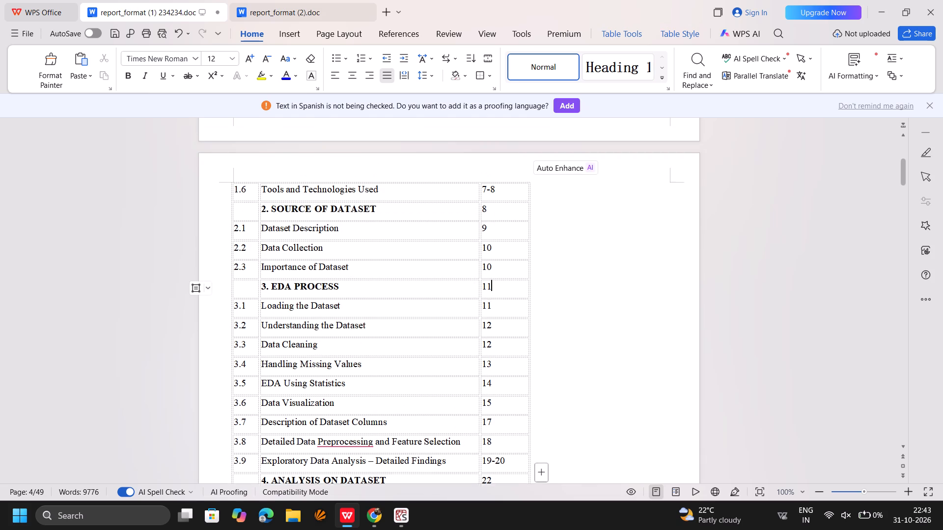
{"action": "scroll", "coordinate": [497, 200], "scroll_direction": "up", "scroll_amount": 10}
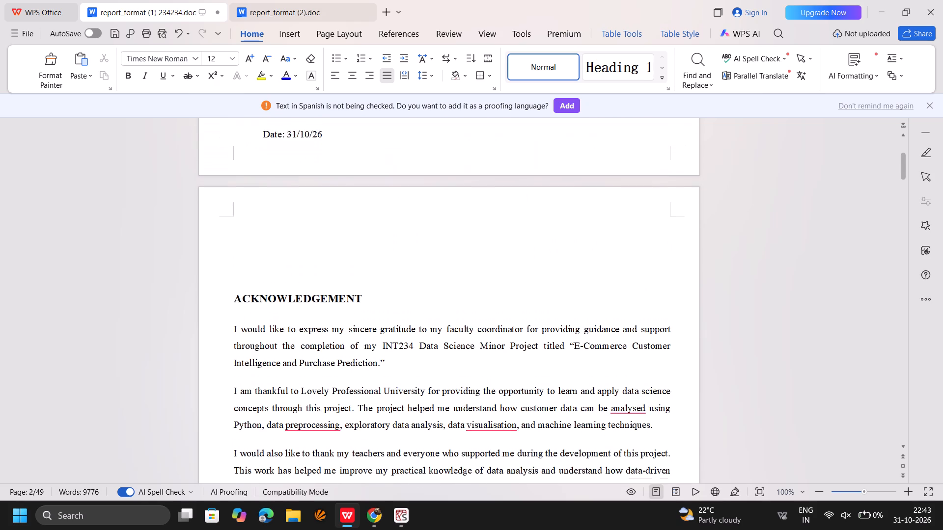
{"action": "scroll", "coordinate": [497, 200], "scroll_direction": "up", "scroll_amount": 9}
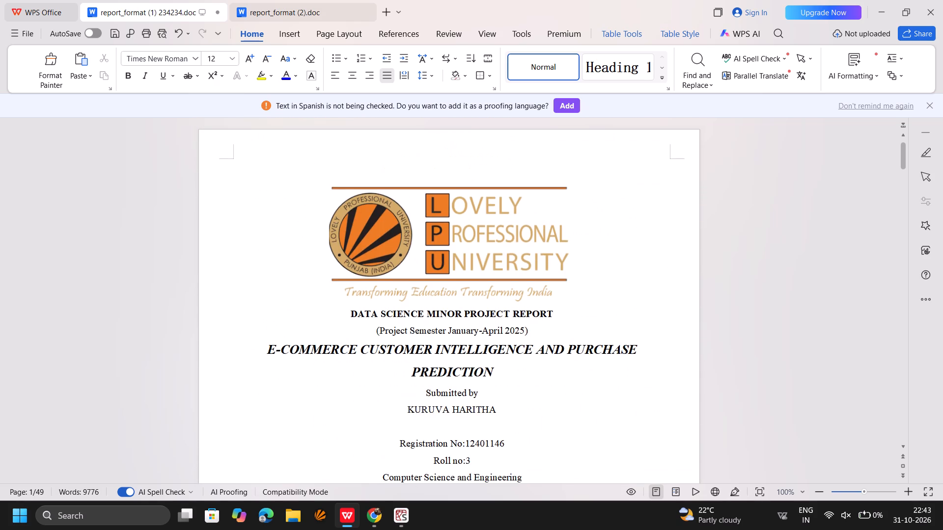
{"action": "scroll", "coordinate": [497, 200], "scroll_direction": "down", "scroll_amount": 5}
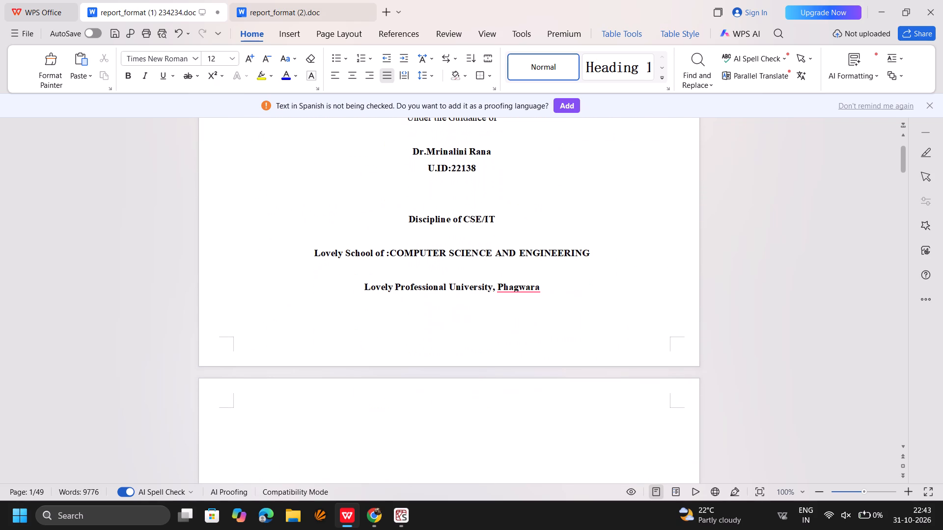
Save the report in Downloads as report_format (1) 234234.doc, replacing the existing file.
{"action": "left_click", "coordinate": [28, 38]}
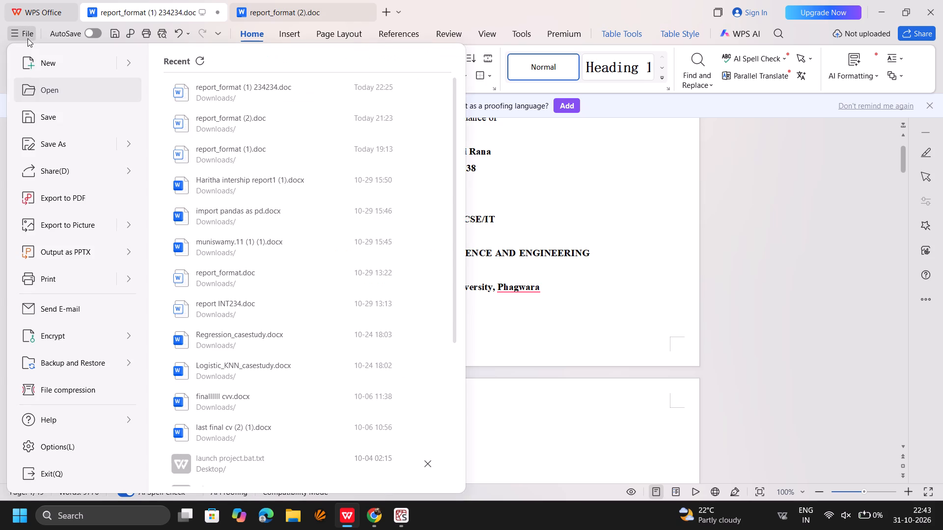
{"action": "left_click", "coordinate": [70, 142]}
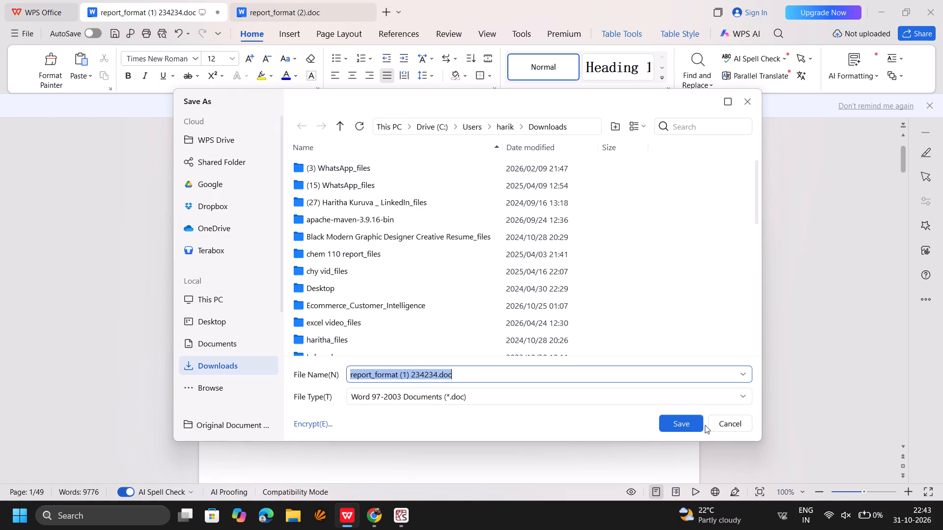
{"action": "left_click", "coordinate": [677, 427]}
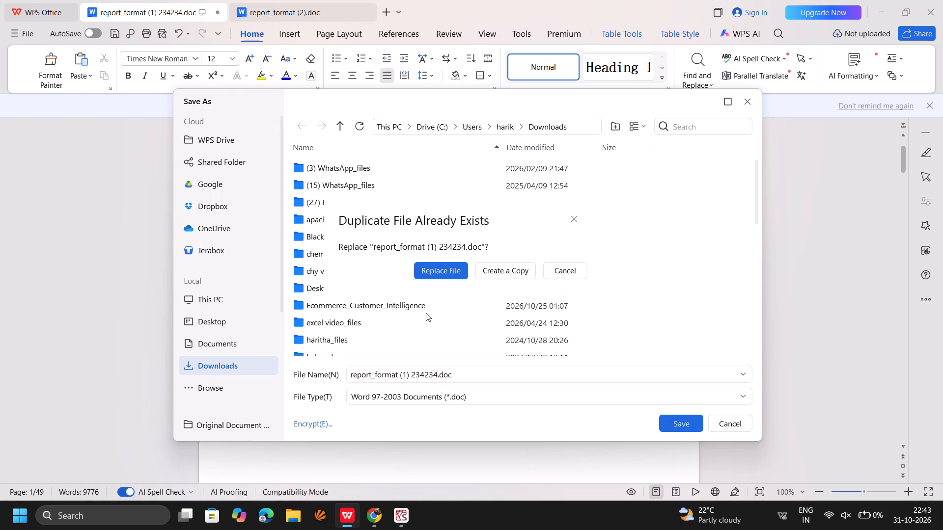
{"action": "left_click", "coordinate": [446, 270]}
{"action": "scroll", "coordinate": [446, 270], "scroll_direction": "up", "scroll_amount": 9}
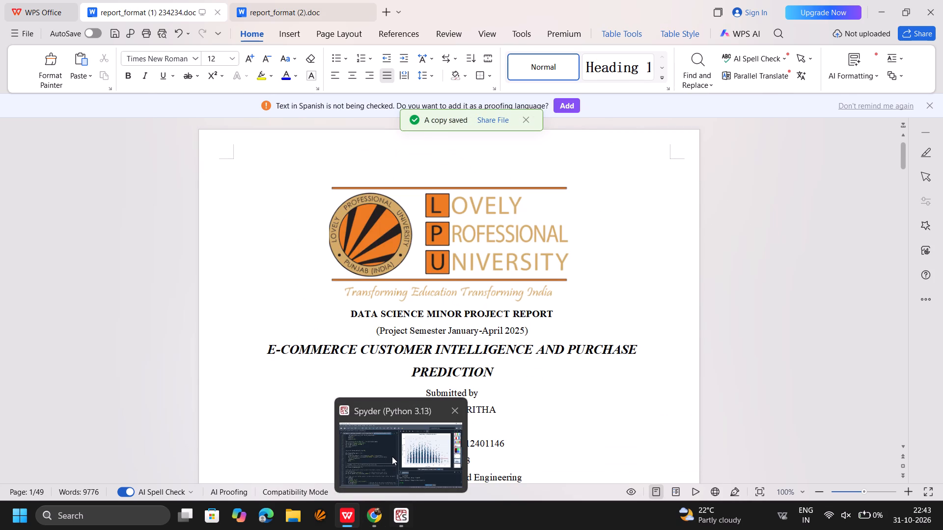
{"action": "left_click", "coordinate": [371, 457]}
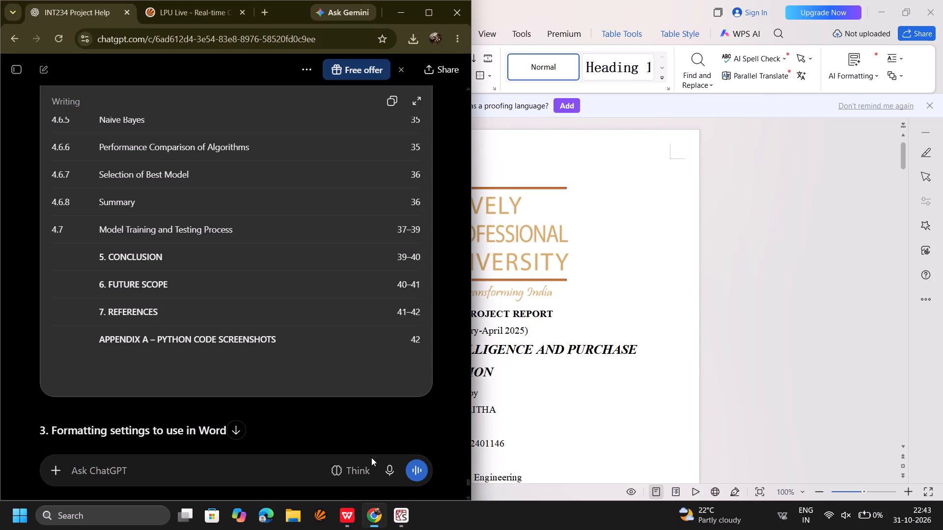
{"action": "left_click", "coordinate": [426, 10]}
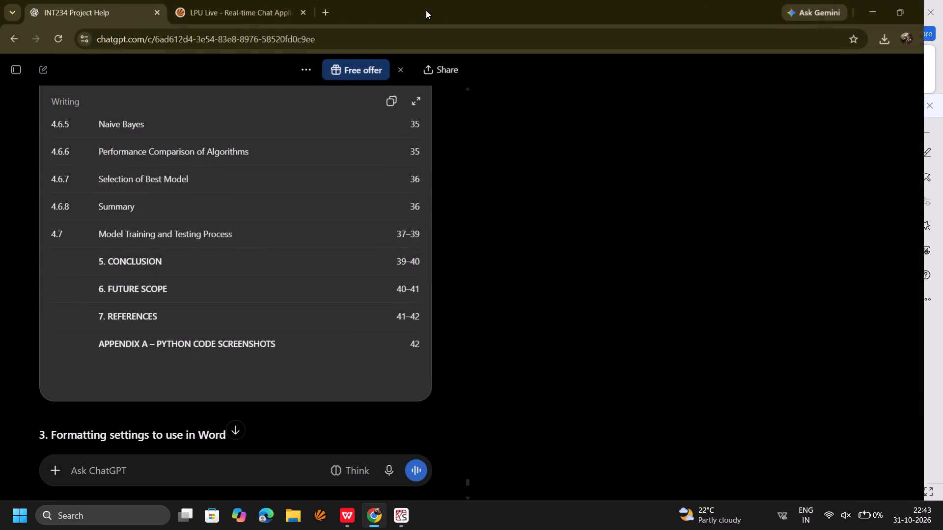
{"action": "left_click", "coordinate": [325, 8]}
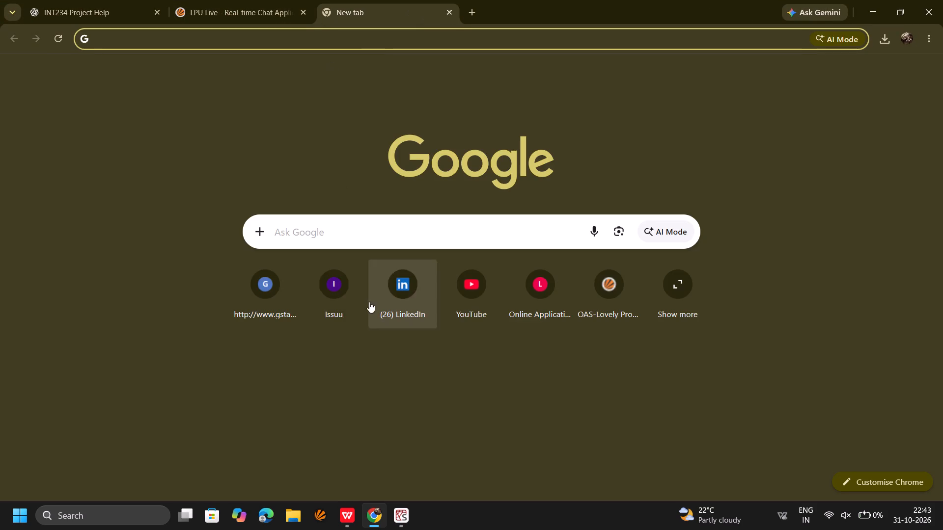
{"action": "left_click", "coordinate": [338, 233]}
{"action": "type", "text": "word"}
Close the LPU Live page in Chrome.
{"action": "left_click", "coordinate": [229, 11]}
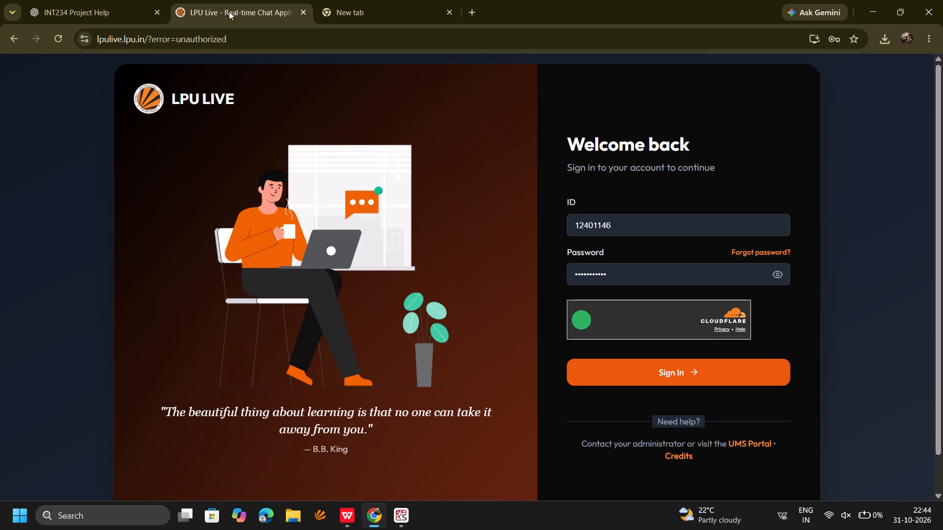
{"action": "left_click", "coordinate": [304, 9]}
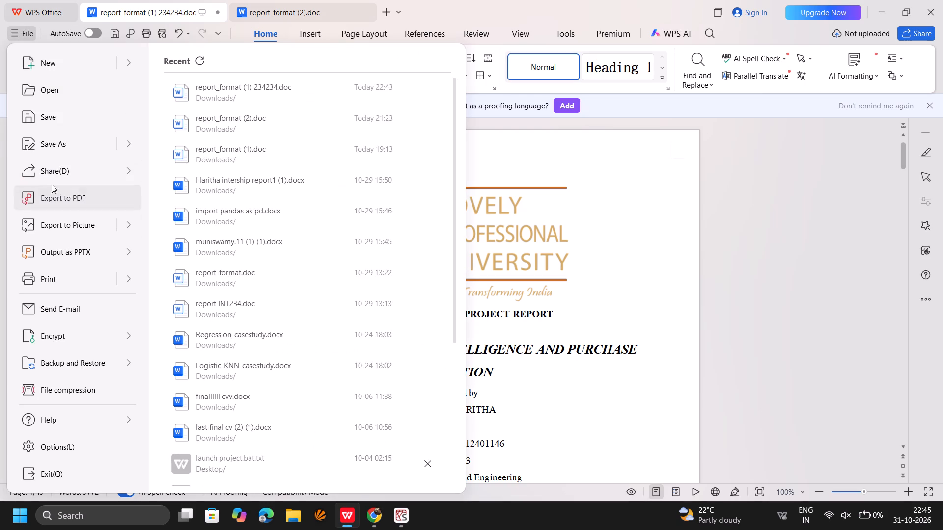
{"action": "left_click", "coordinate": [51, 152]}
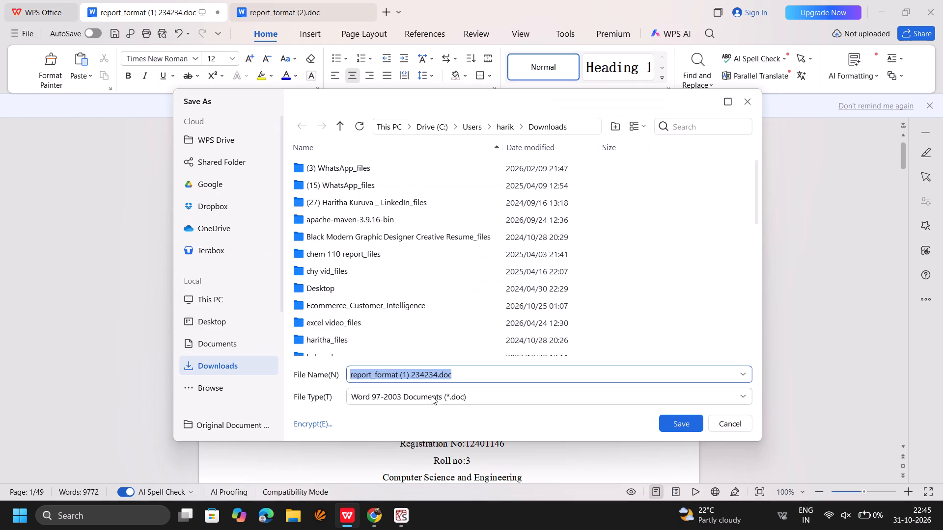
{"action": "left_click", "coordinate": [670, 422]}
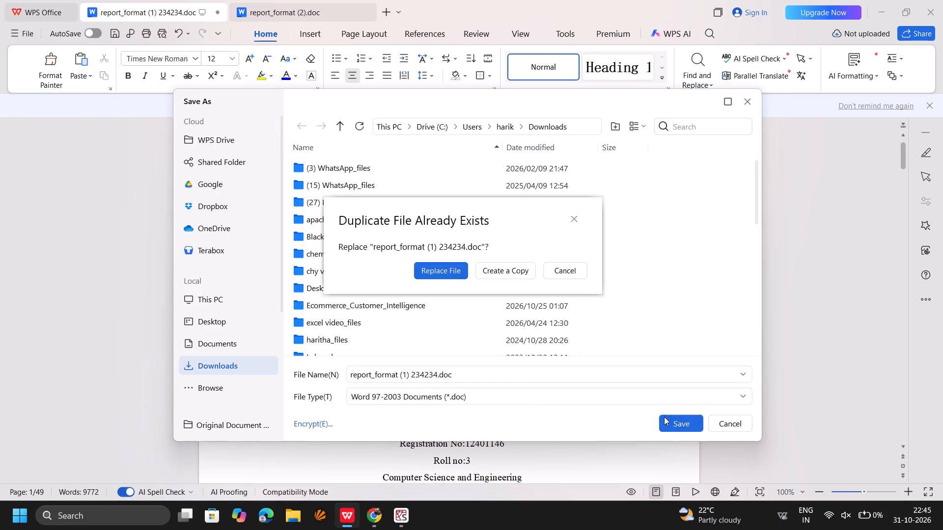
{"action": "left_click", "coordinate": [446, 268]}
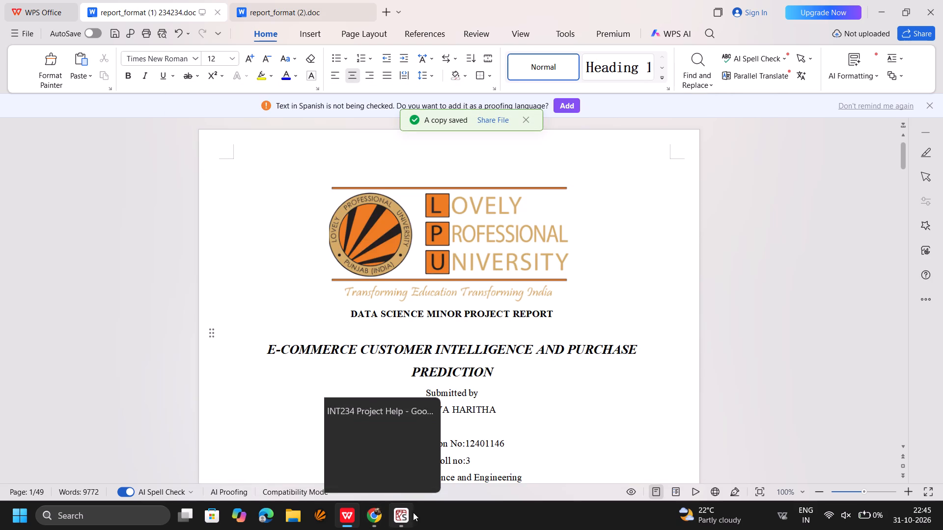
Search Google for word to pdf in a new Chrome tab and open iLovePDF's Word to PDF converter.
{"action": "left_click", "coordinate": [387, 461]}
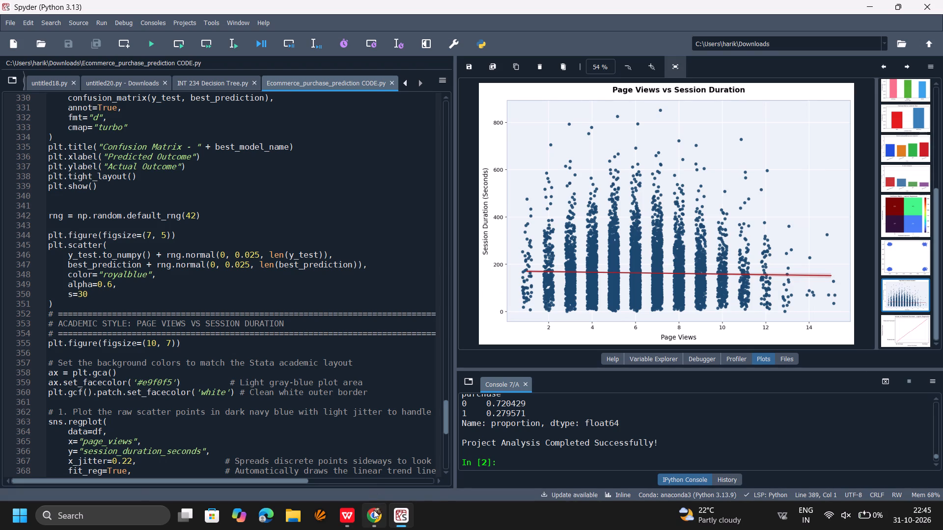
{"action": "left_click", "coordinate": [369, 461]}
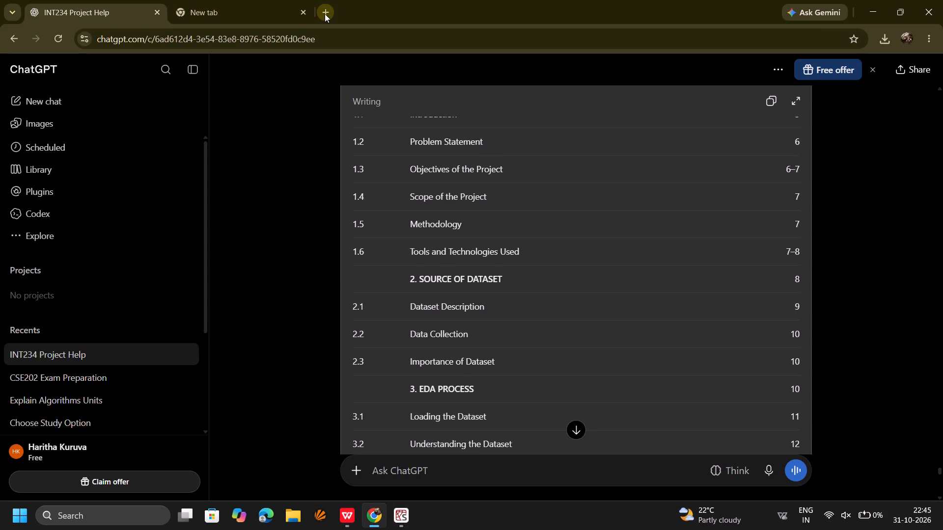
{"action": "left_click", "coordinate": [325, 14]}
{"action": "left_click", "coordinate": [336, 233]}
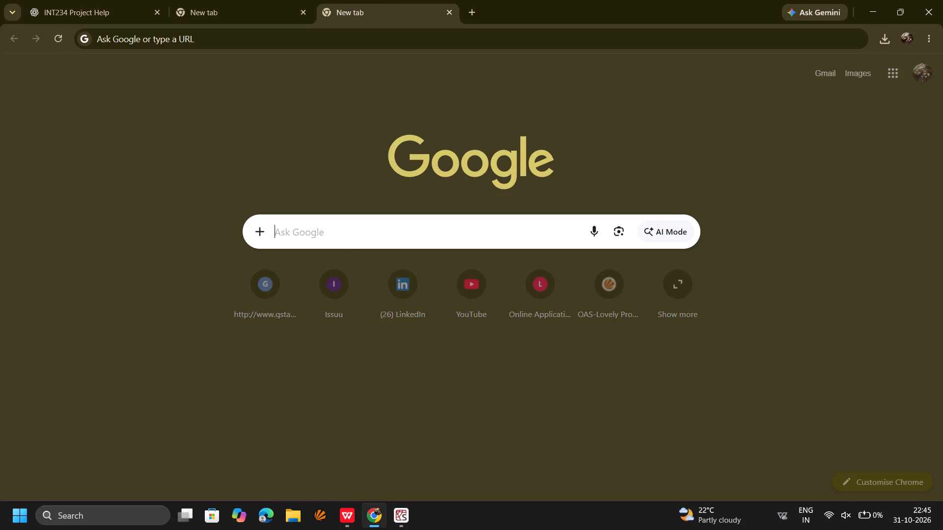
{"action": "type", "text": "word"}
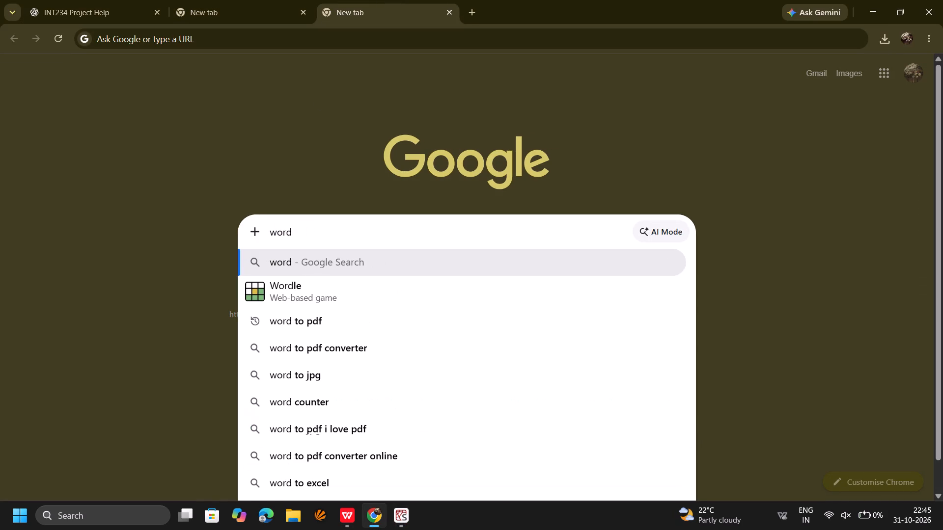
{"action": "left_click", "coordinate": [319, 327]}
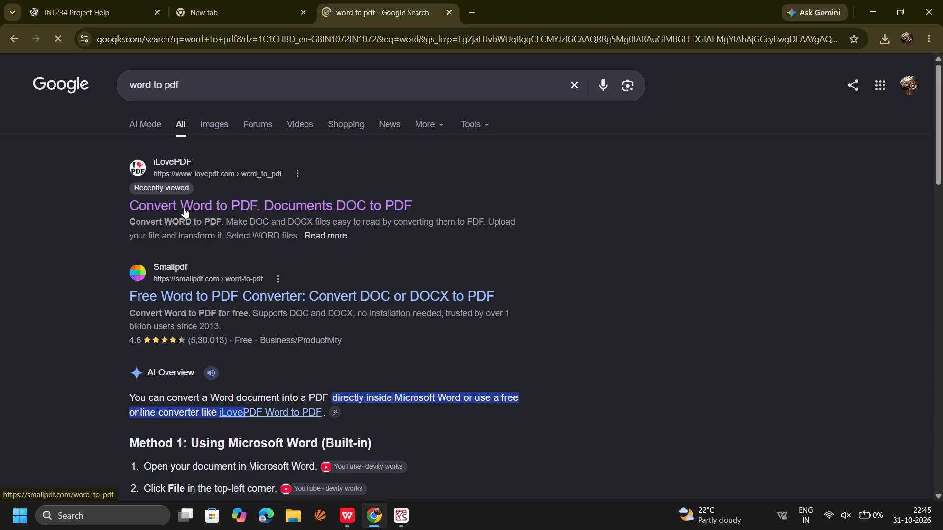
{"action": "left_click", "coordinate": [158, 204]}
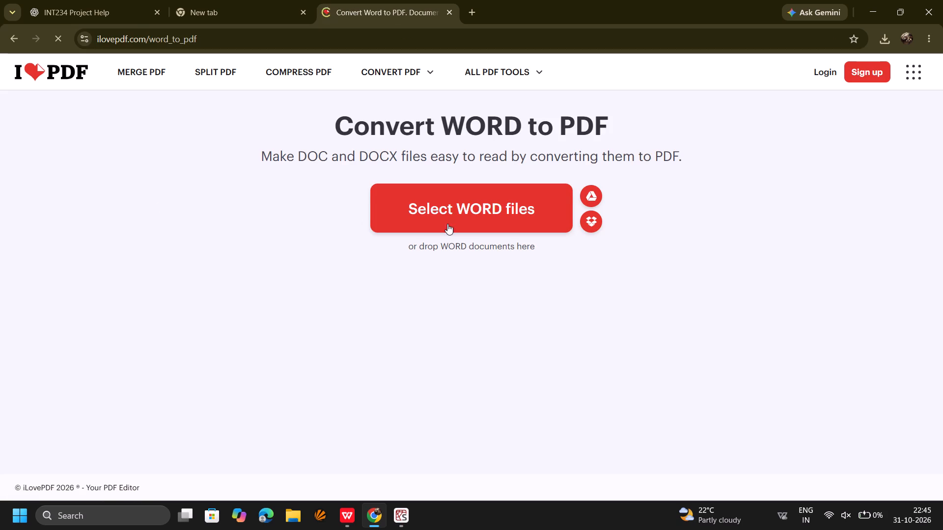
Upload report_format (1) 234234 from Downloads to iLovePDF and convert it to PDF.
{"action": "left_click", "coordinate": [425, 204]}
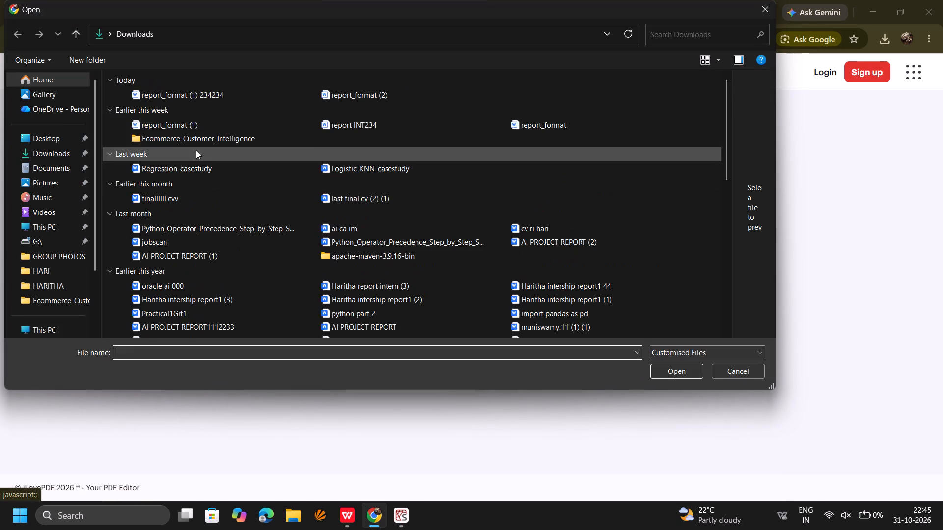
{"action": "left_click", "coordinate": [198, 93]}
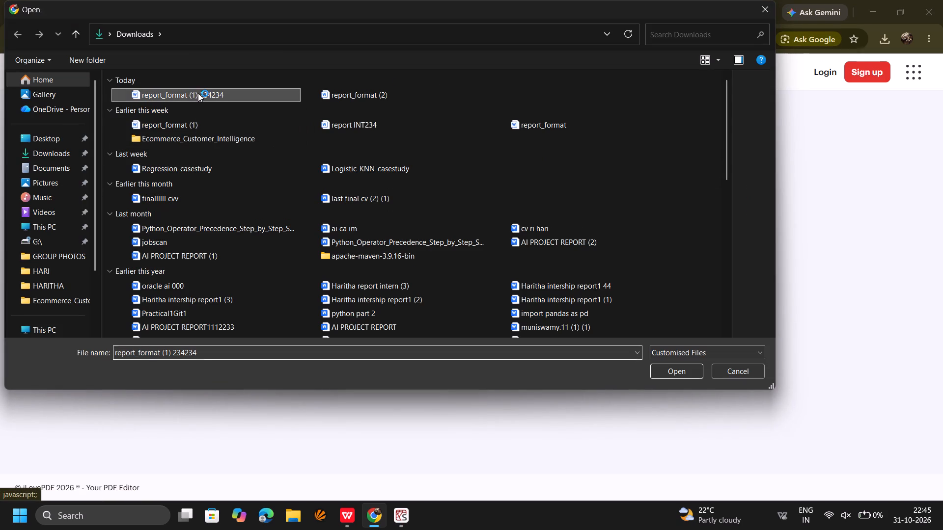
{"action": "left_click", "coordinate": [684, 372]}
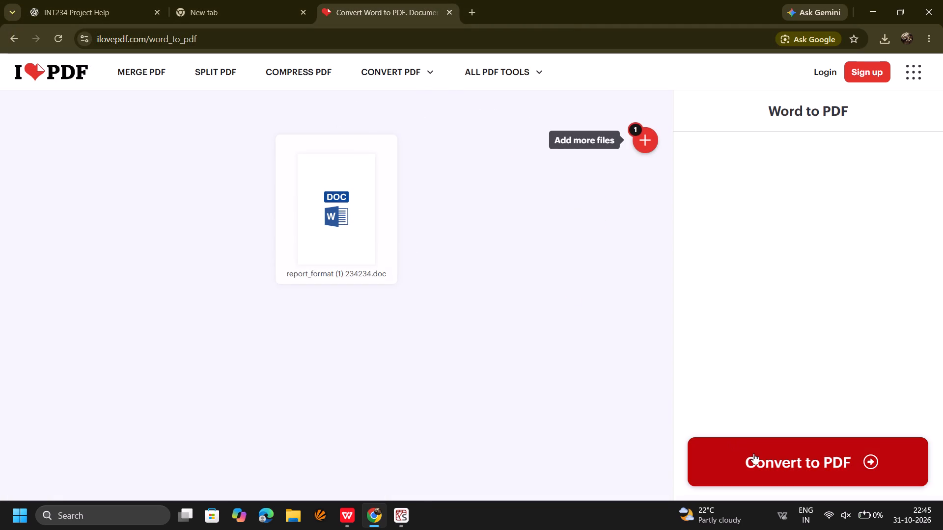
{"action": "left_click", "coordinate": [753, 453]}
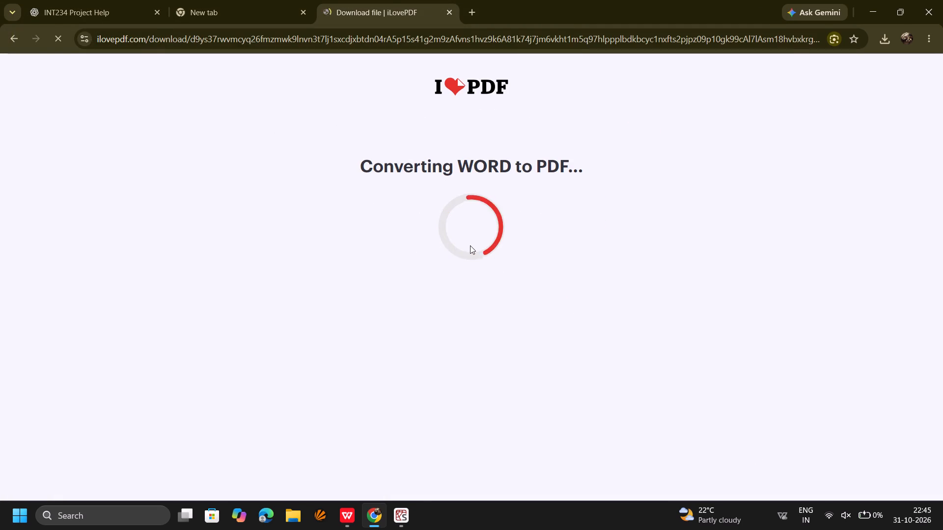
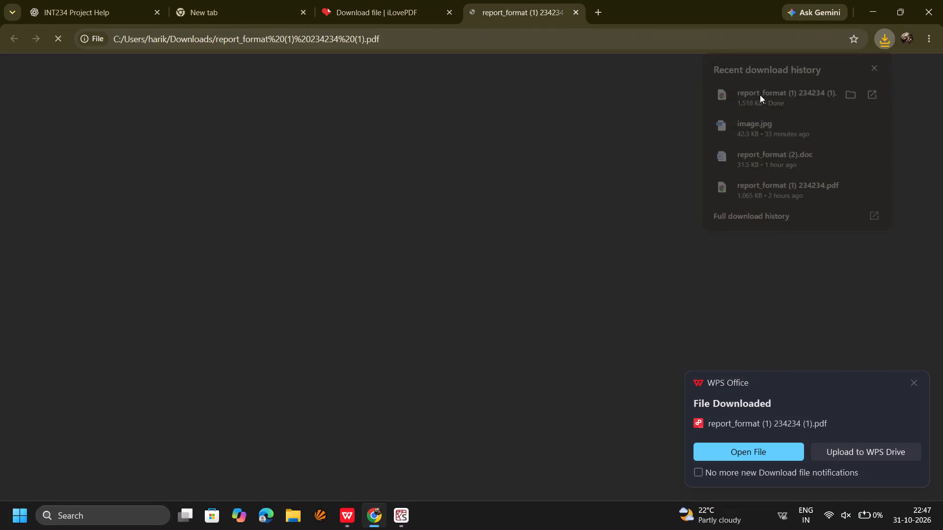
{"action": "scroll", "coordinate": [481, 170], "scroll_direction": "down", "scroll_amount": 2}
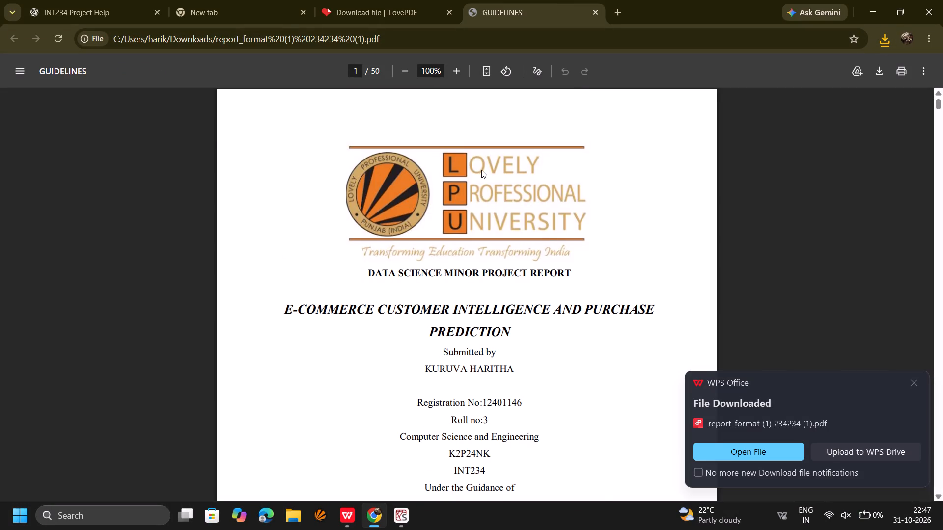
{"action": "scroll", "coordinate": [481, 170], "scroll_direction": "down", "scroll_amount": 5}
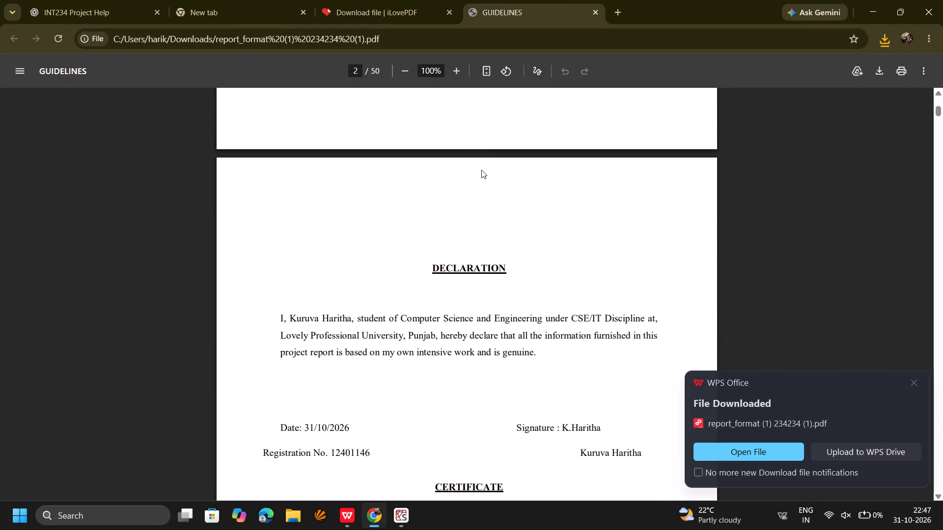
{"action": "scroll", "coordinate": [481, 170], "scroll_direction": "down", "scroll_amount": 3}
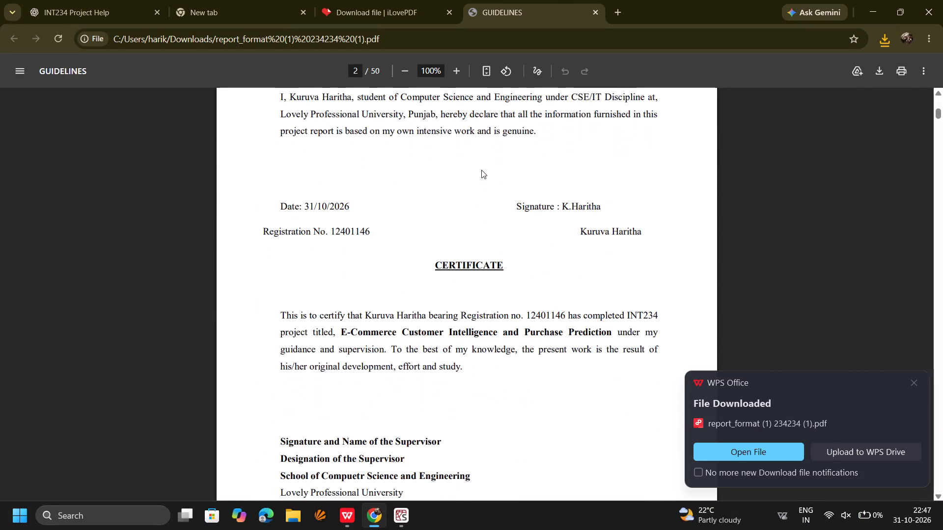
{"action": "scroll", "coordinate": [481, 170], "scroll_direction": "down", "scroll_amount": 5}
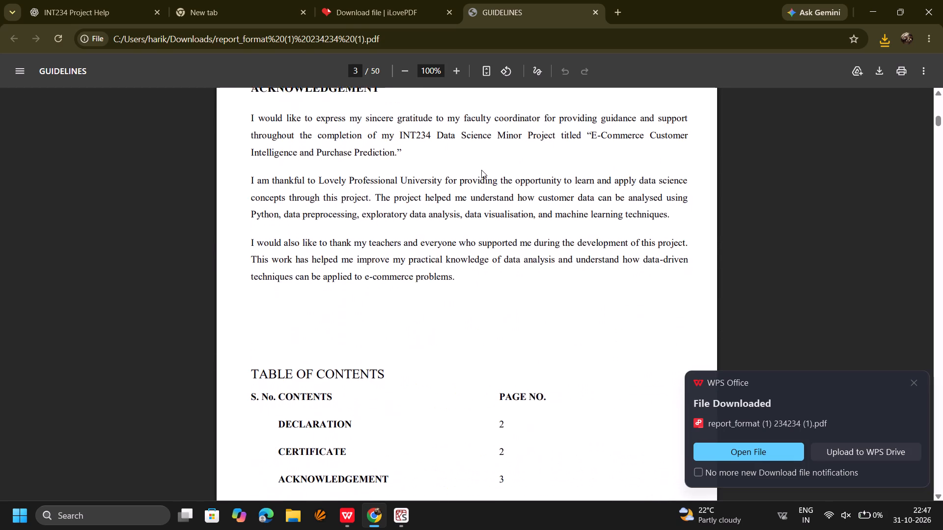
{"action": "scroll", "coordinate": [481, 170], "scroll_direction": "down", "scroll_amount": 2}
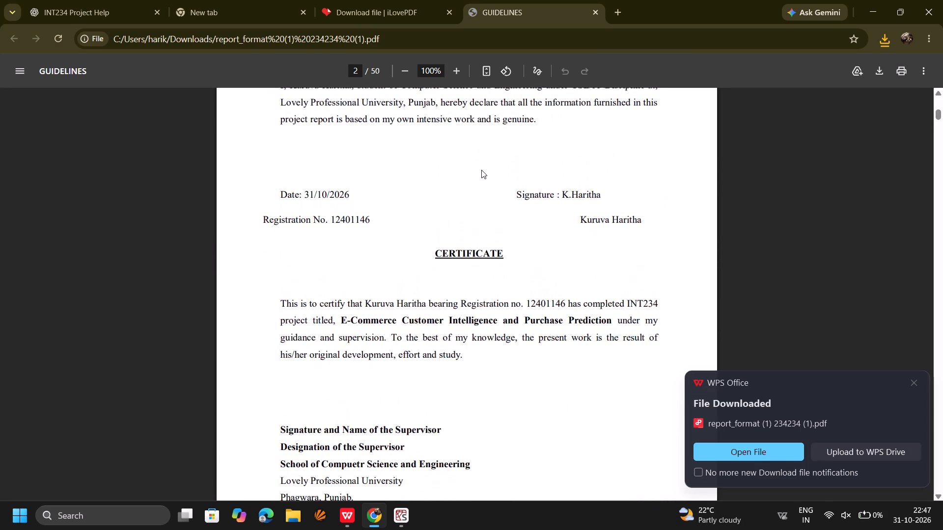
Check the table of contents in the converted PDF, from the introduction entries through Appendix A.
{"action": "scroll", "coordinate": [481, 170], "scroll_direction": "down", "scroll_amount": 4}
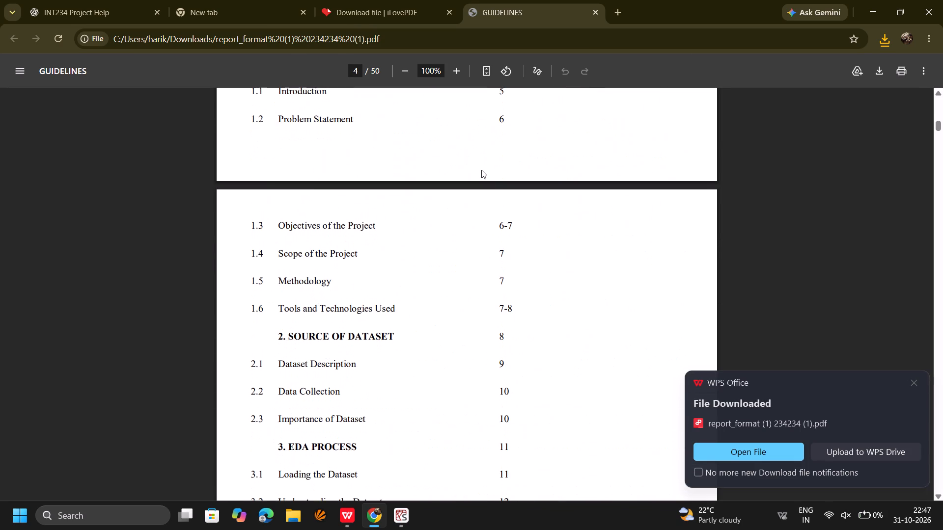
{"action": "scroll", "coordinate": [481, 170], "scroll_direction": "down", "scroll_amount": 5}
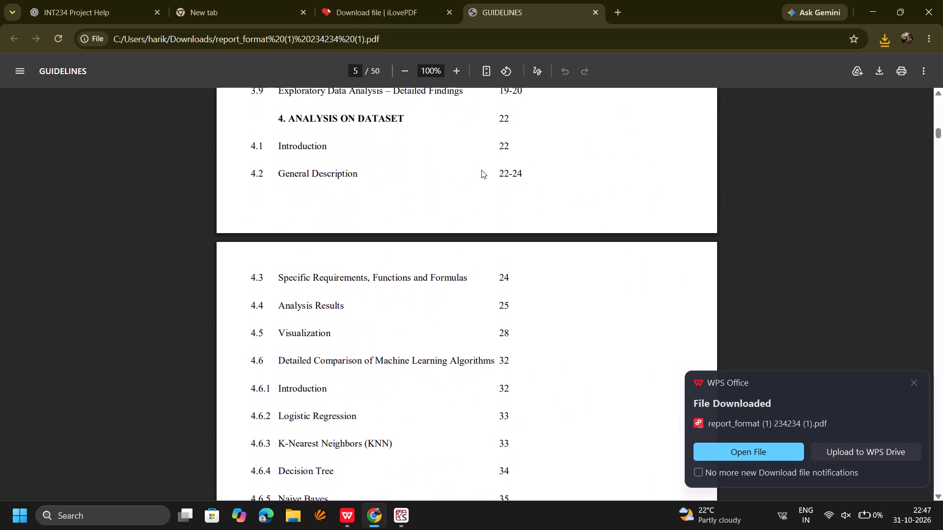
{"action": "scroll", "coordinate": [481, 170], "scroll_direction": "down", "scroll_amount": 5}
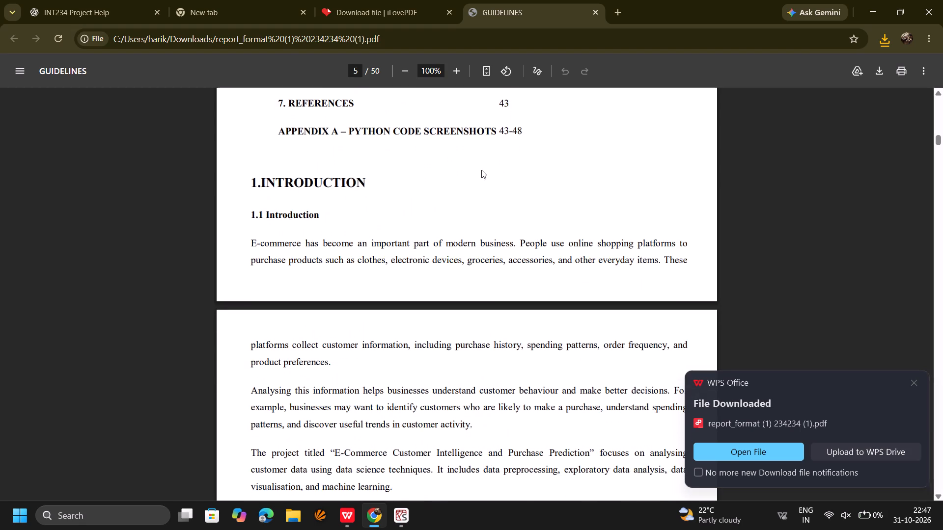
Review the body of the PDF report, from the introduction and dataset chapters through the graphs, algorithm comparison and conclusion.
{"action": "scroll", "coordinate": [481, 170], "scroll_direction": "down", "scroll_amount": 8}
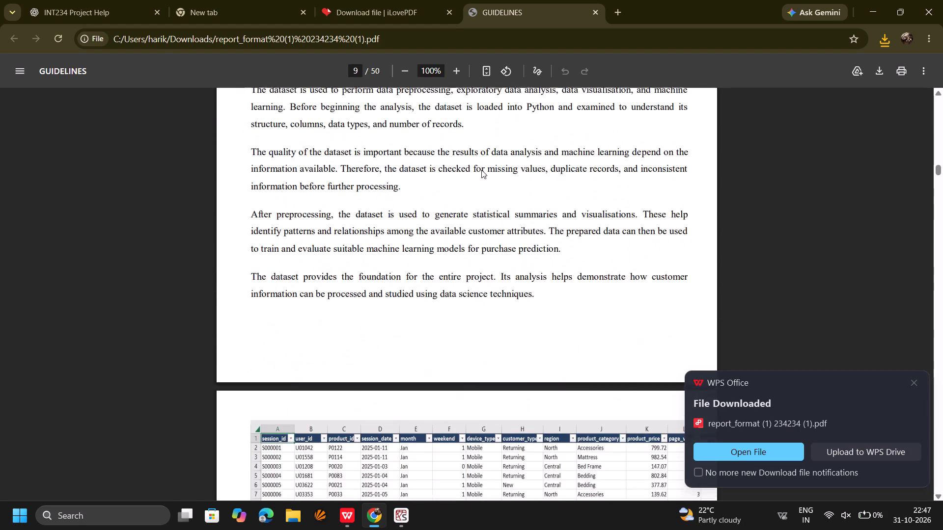
{"action": "scroll", "coordinate": [481, 170], "scroll_direction": "down", "scroll_amount": 8}
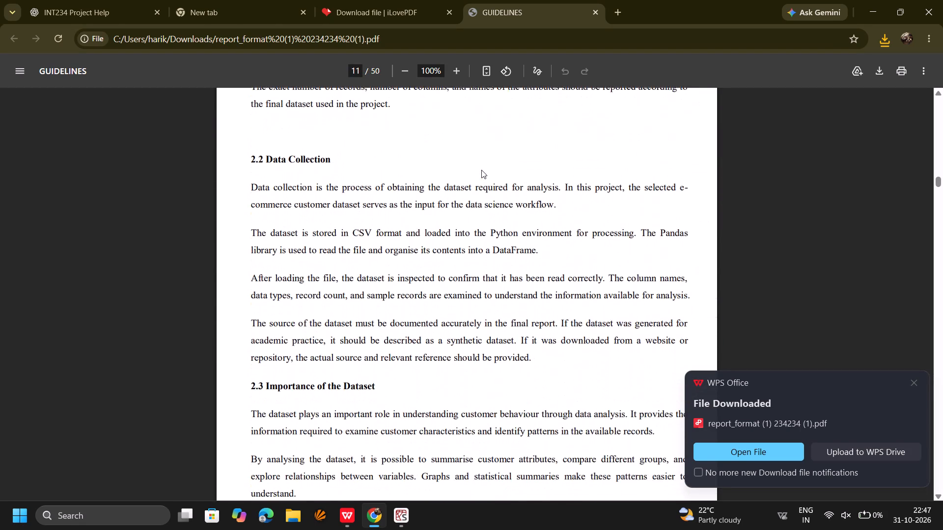
{"action": "scroll", "coordinate": [481, 170], "scroll_direction": "down", "scroll_amount": 7}
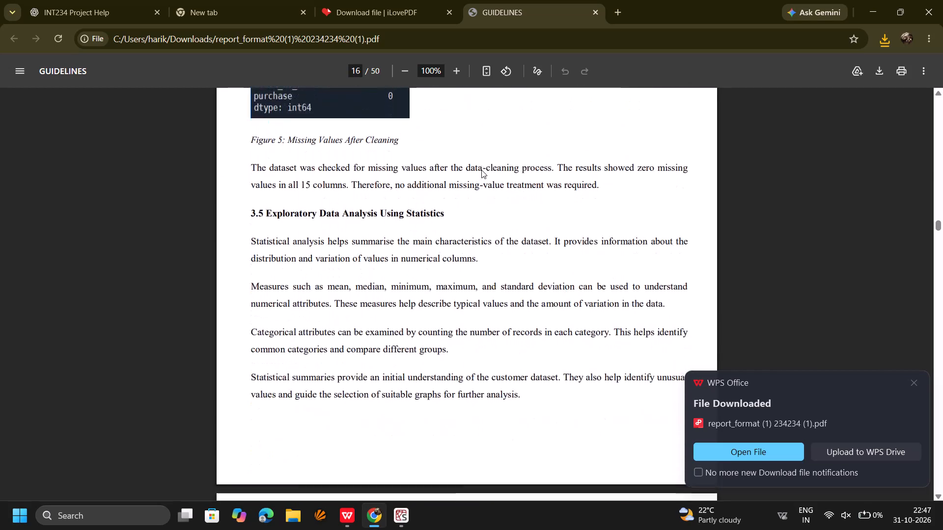
{"action": "scroll", "coordinate": [481, 170], "scroll_direction": "down", "scroll_amount": 7}
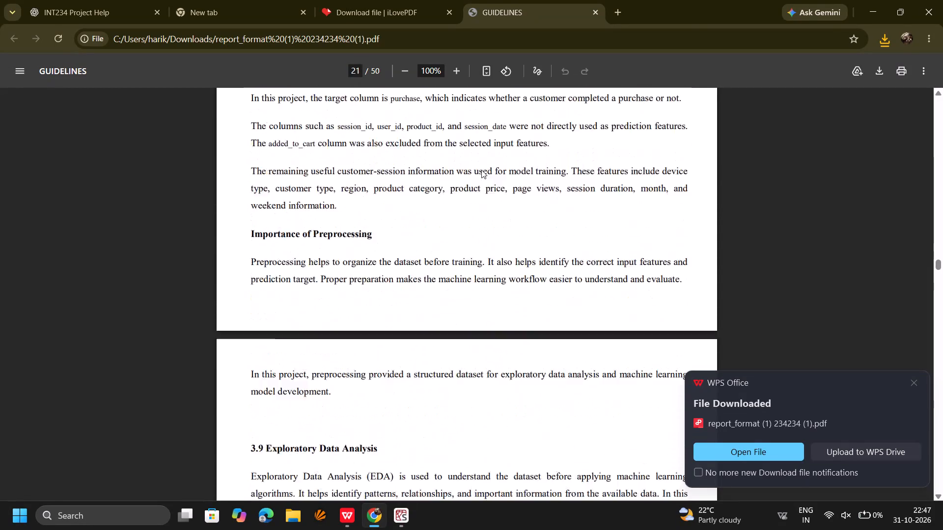
{"action": "scroll", "coordinate": [481, 170], "scroll_direction": "down", "scroll_amount": 7}
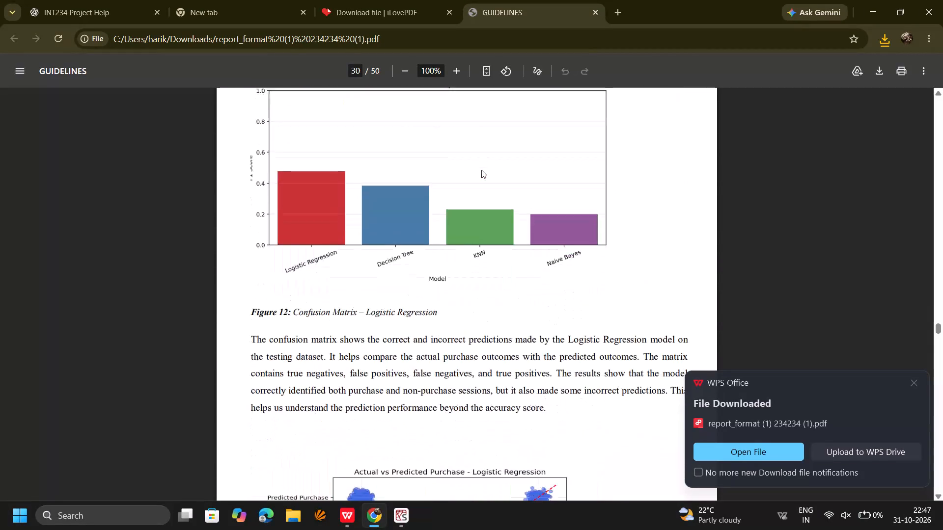
{"action": "scroll", "coordinate": [481, 170], "scroll_direction": "down", "scroll_amount": 7}
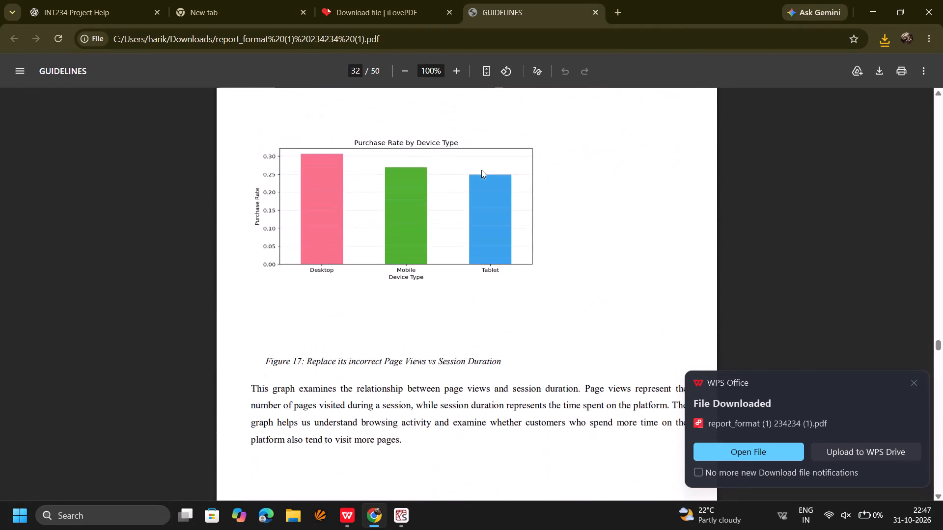
{"action": "scroll", "coordinate": [481, 170], "scroll_direction": "down", "scroll_amount": 6}
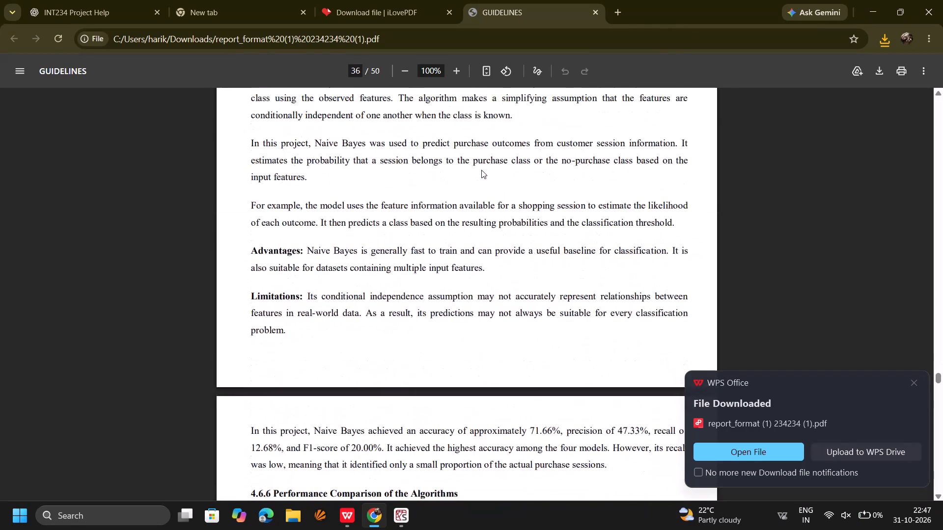
{"action": "scroll", "coordinate": [481, 170], "scroll_direction": "down", "scroll_amount": 7}
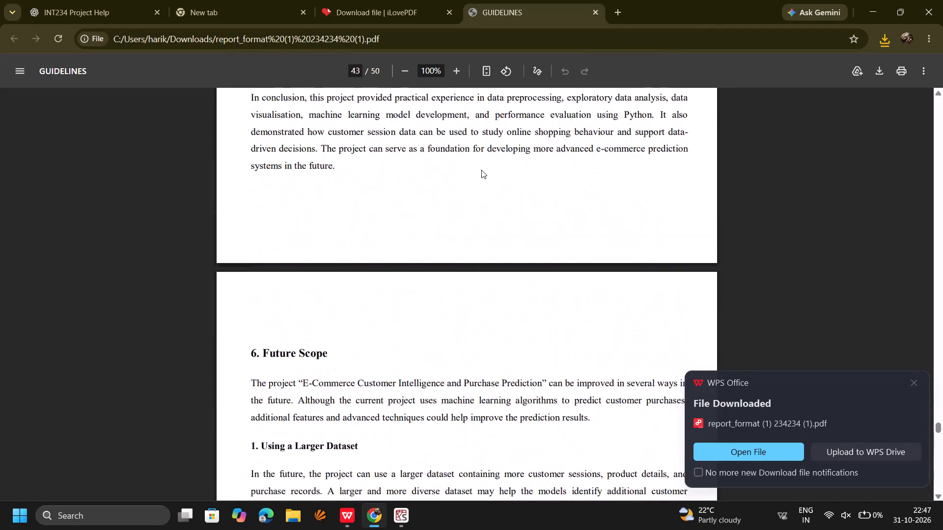
Examine the future scope, references and Python code screenshots in the closing pages of the PDF report.
{"action": "scroll", "coordinate": [481, 170], "scroll_direction": "down", "scroll_amount": 4}
{"action": "scroll", "coordinate": [481, 170], "scroll_direction": "up", "scroll_amount": 2}
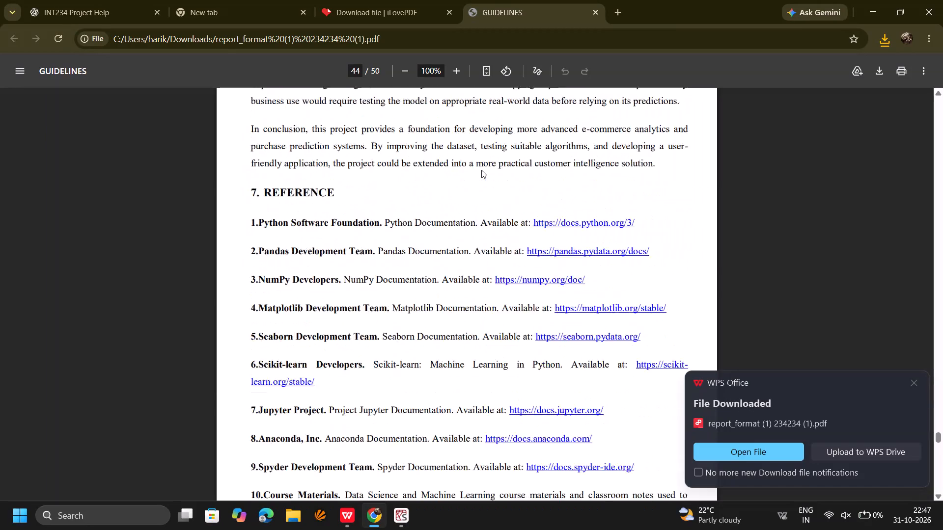
{"action": "scroll", "coordinate": [481, 170], "scroll_direction": "up", "scroll_amount": 1}
{"action": "scroll", "coordinate": [481, 170], "scroll_direction": "down", "scroll_amount": 4}
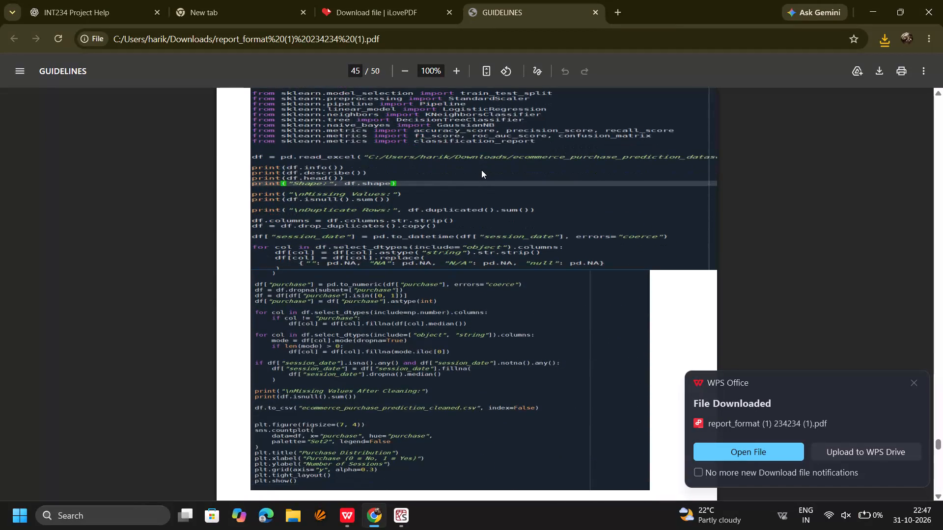
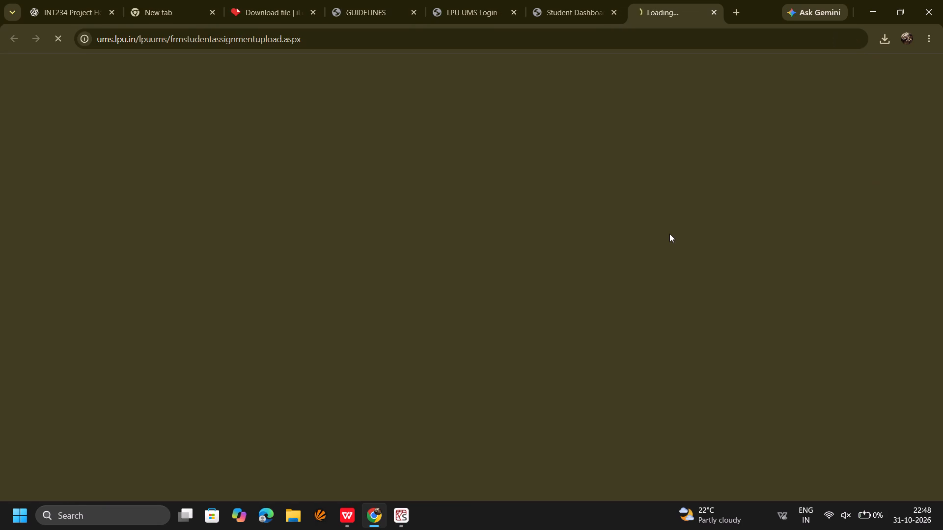
Acknowledge the fee undertaking notice on the Student Assignment Upload page as read and dismiss it.
{"action": "left_click", "coordinate": [390, 293]}
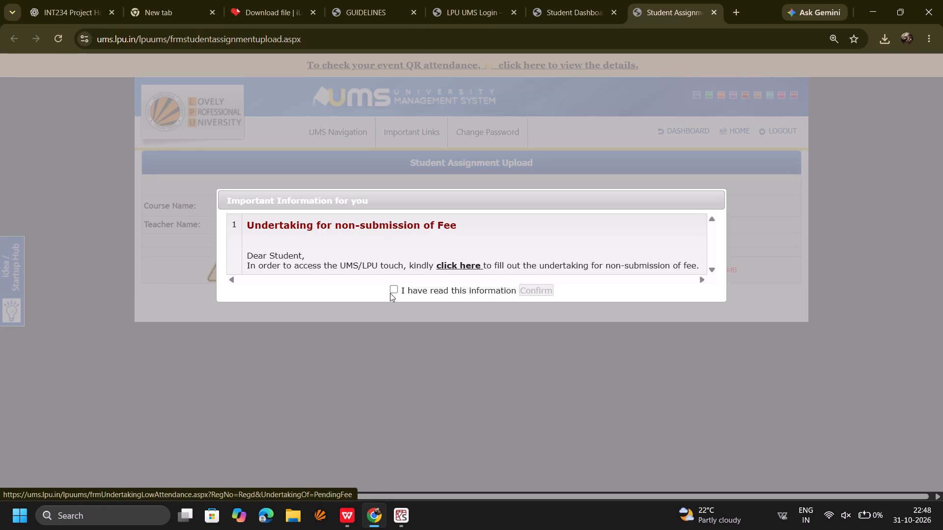
{"action": "left_click", "coordinate": [521, 291]}
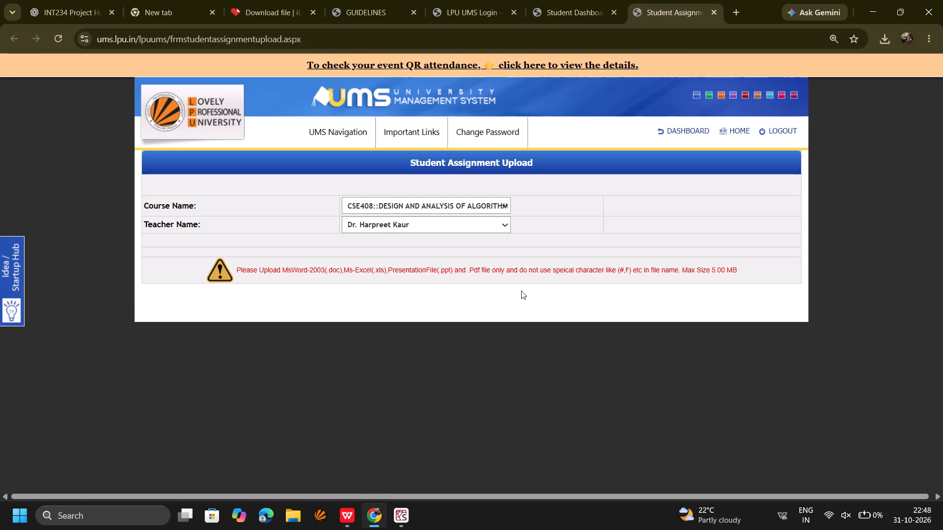
Set the assignment's teacher to the second one listed, acknowledging the fee undertaking notice again.
{"action": "left_click", "coordinate": [508, 224]}
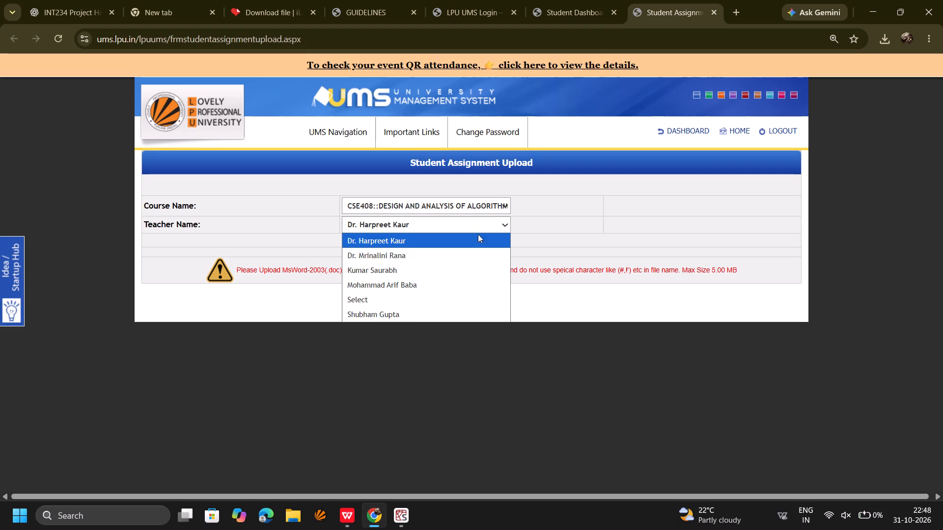
{"action": "left_click", "coordinate": [437, 254]}
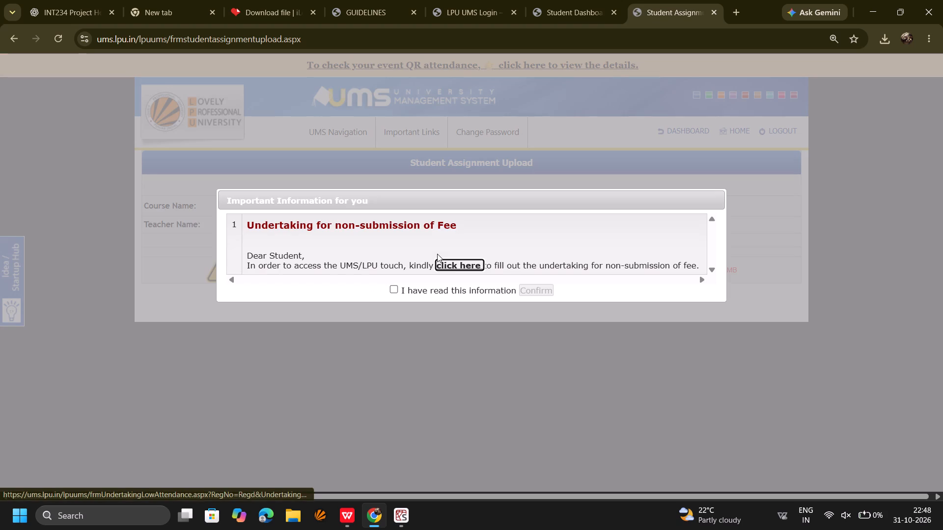
{"action": "left_click", "coordinate": [393, 291]}
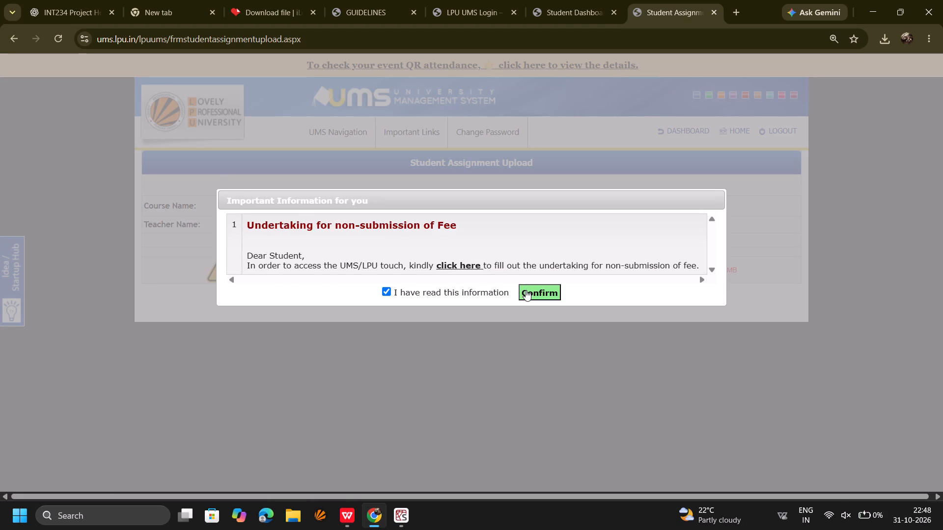
{"action": "left_click", "coordinate": [526, 290]}
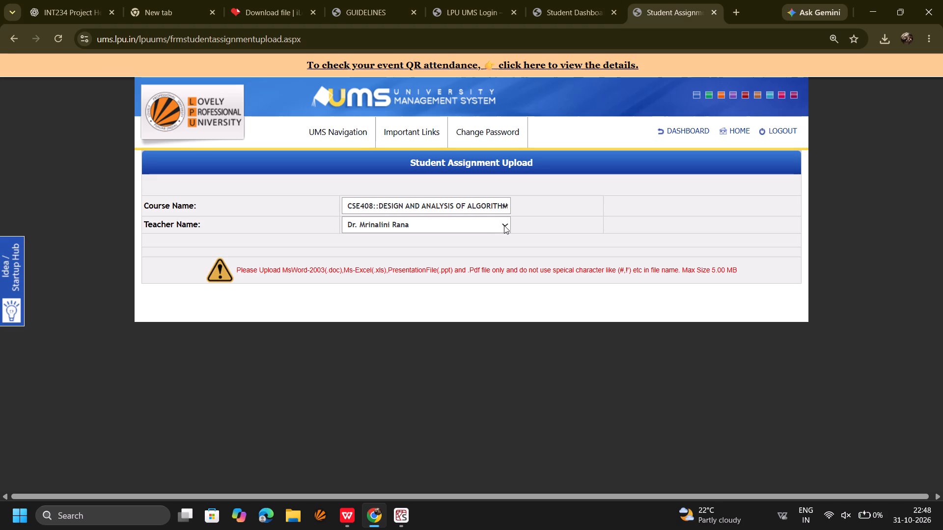
Set the course to INT234::PREDICTIVE ANALYTICS and acknowledge the fee undertaking notice as read.
{"action": "left_click", "coordinate": [499, 210]}
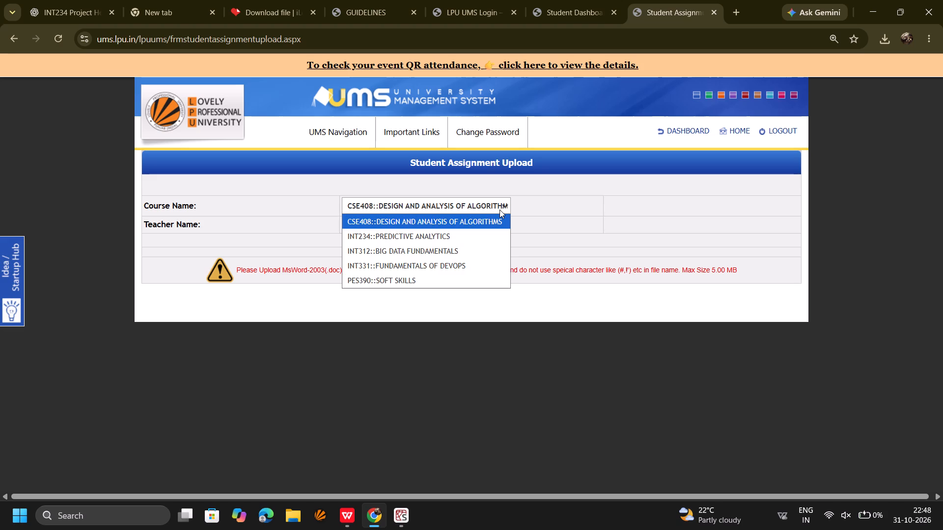
{"action": "left_click", "coordinate": [441, 233]}
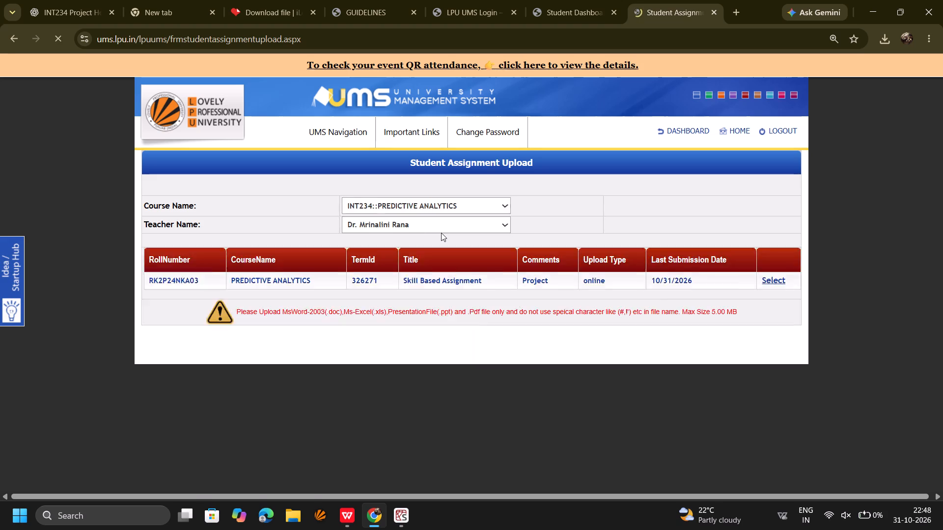
{"action": "left_click", "coordinate": [394, 289]}
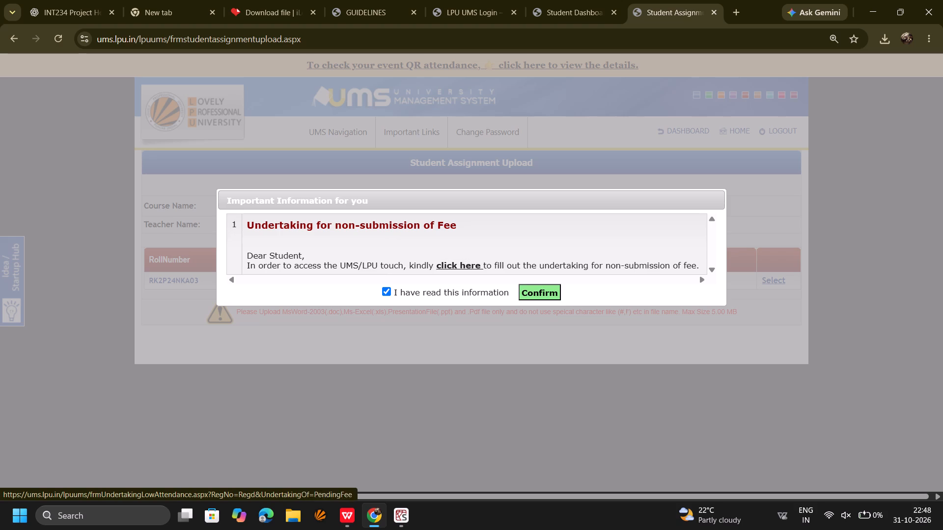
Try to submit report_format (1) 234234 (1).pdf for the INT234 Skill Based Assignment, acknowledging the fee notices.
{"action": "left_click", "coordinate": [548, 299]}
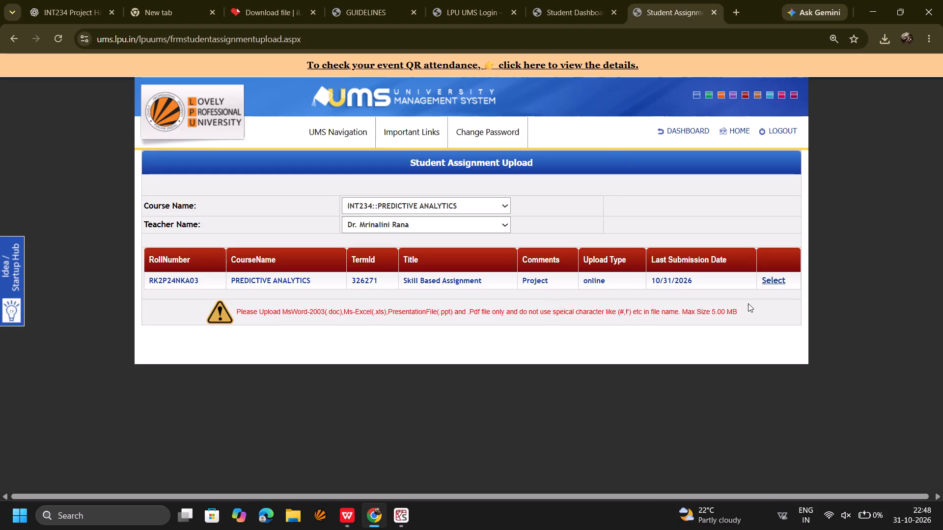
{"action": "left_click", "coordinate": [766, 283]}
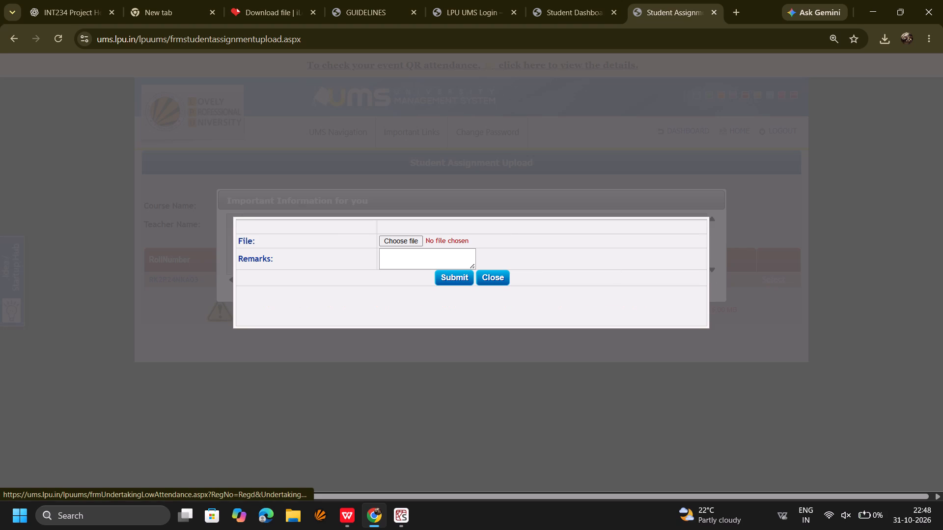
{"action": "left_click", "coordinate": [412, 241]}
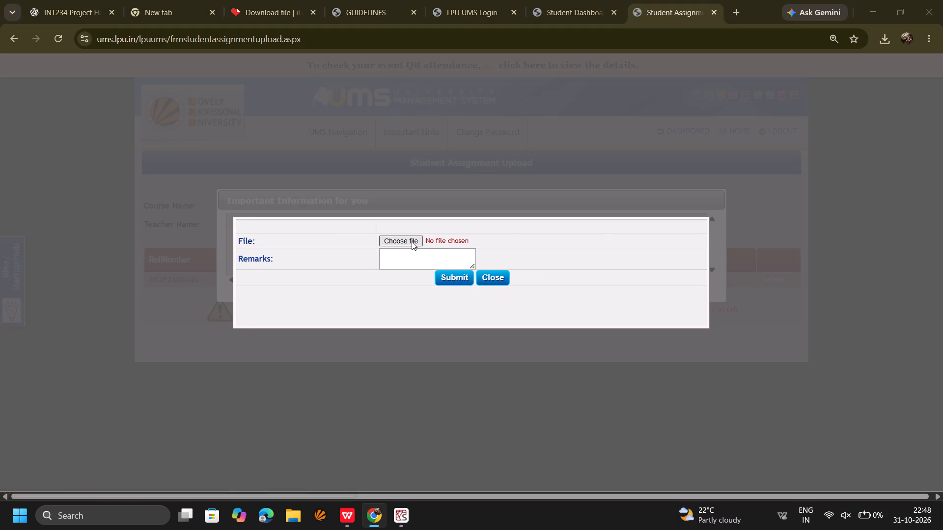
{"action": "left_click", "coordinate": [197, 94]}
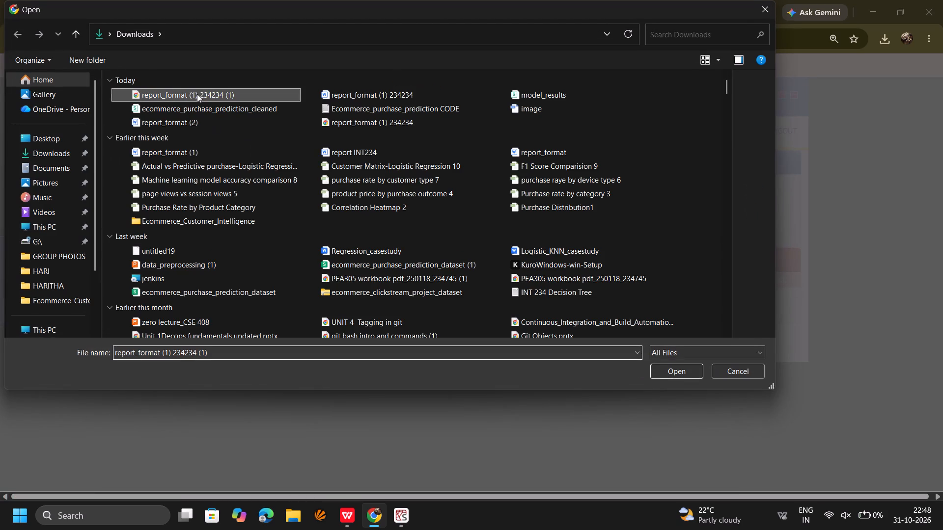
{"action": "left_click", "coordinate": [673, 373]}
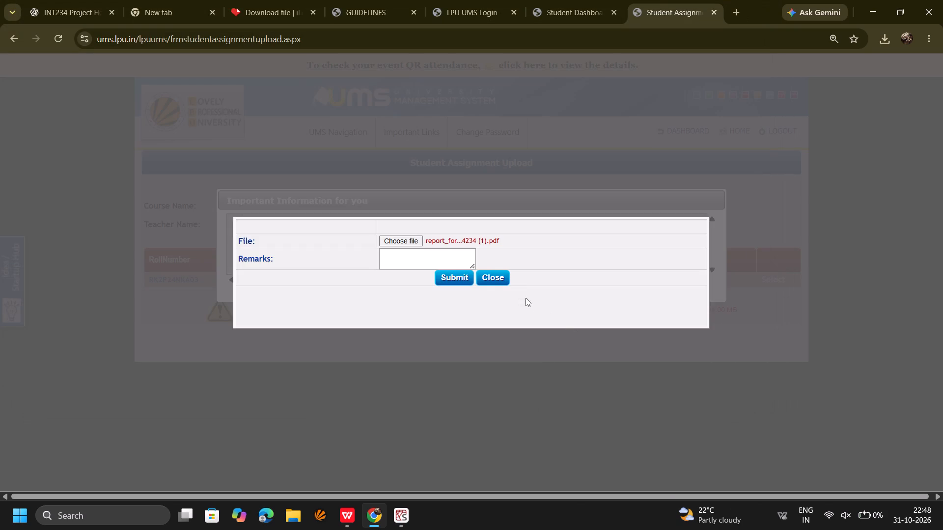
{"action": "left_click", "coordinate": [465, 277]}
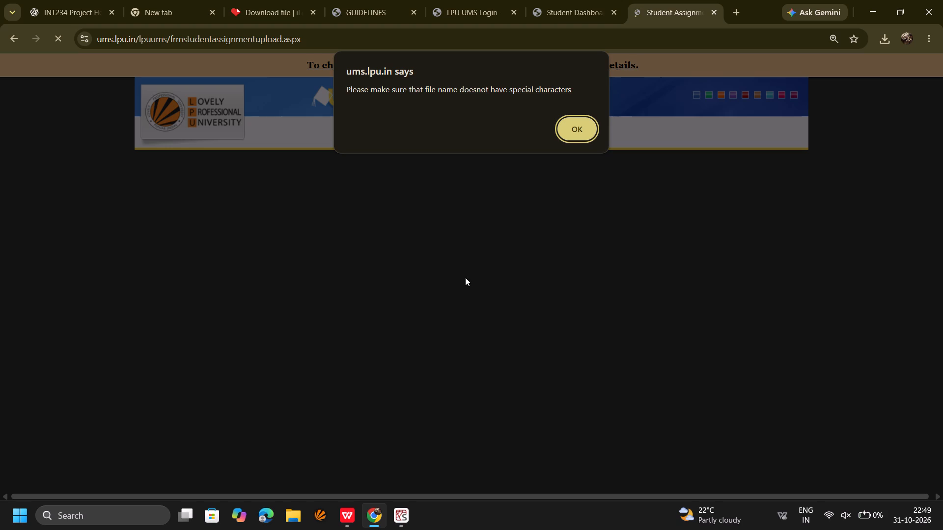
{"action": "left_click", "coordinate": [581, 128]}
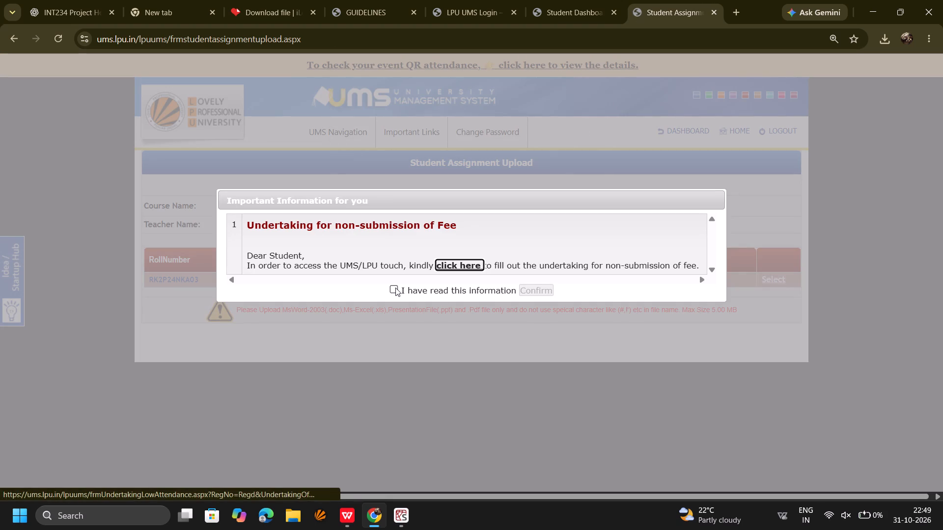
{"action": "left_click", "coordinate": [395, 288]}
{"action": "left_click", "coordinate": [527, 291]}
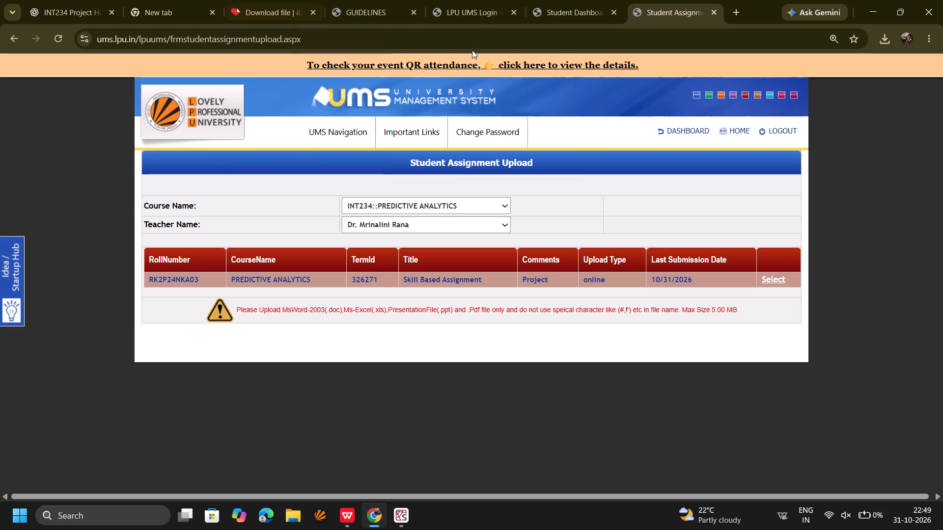
In File Explorer's Downloads folder, rename the PDF report_format (1) 234234 (1) as "Haritha int234 reporttt".
{"action": "left_click", "coordinate": [299, 522]}
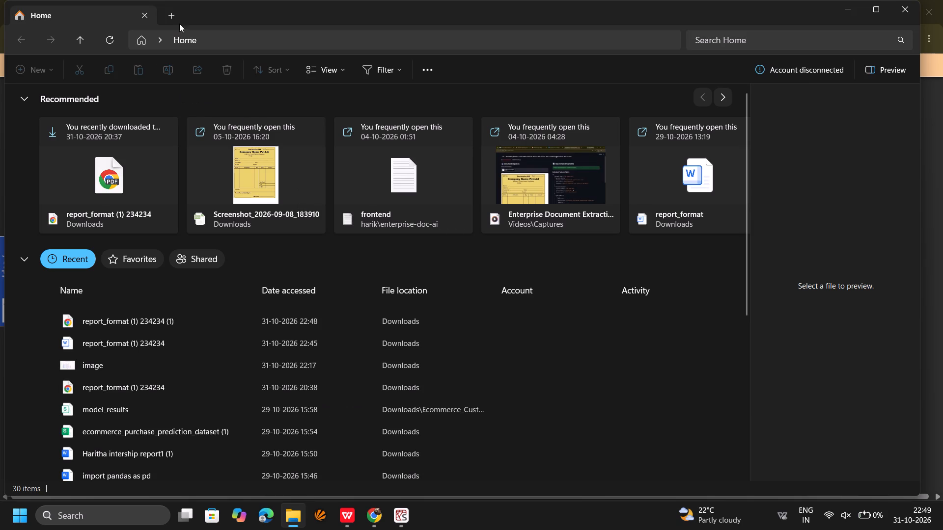
{"action": "left_click", "coordinate": [158, 40]}
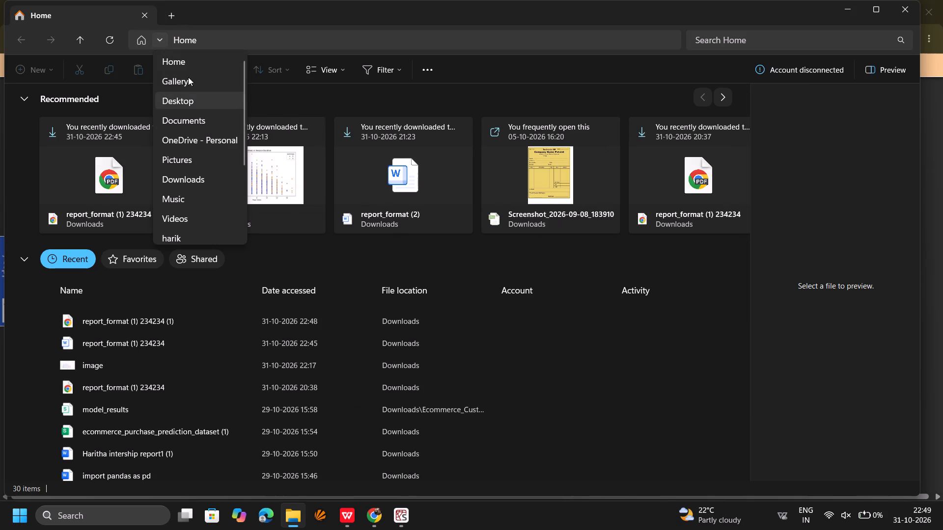
{"action": "left_click", "coordinate": [178, 182]}
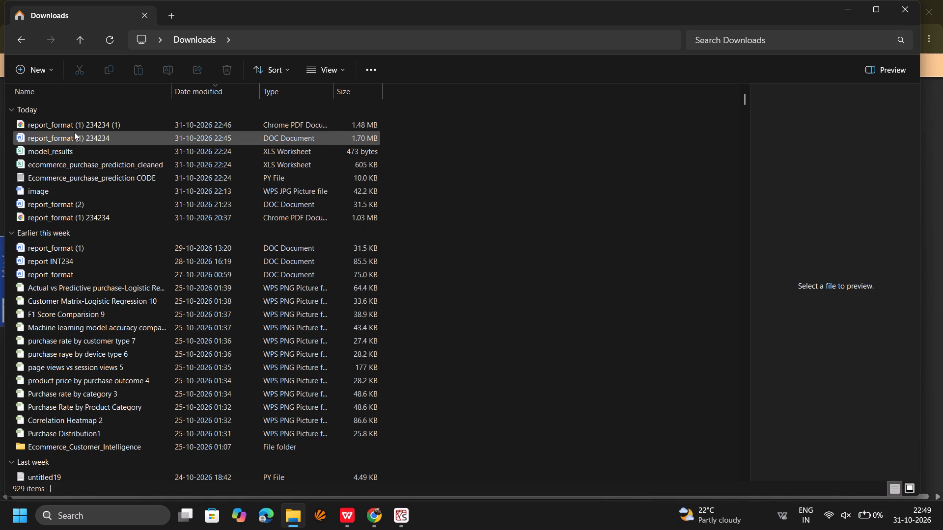
{"action": "right_click", "coordinate": [74, 126]}
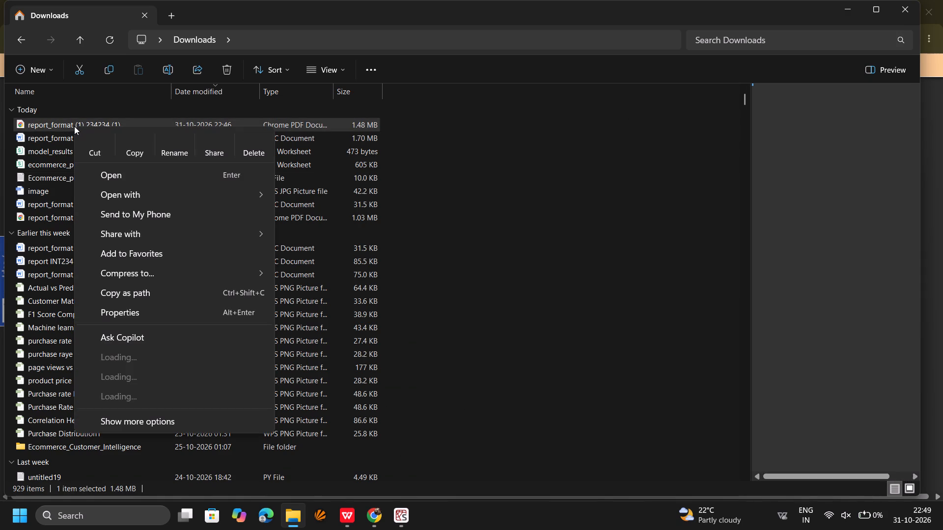
{"action": "left_click", "coordinate": [171, 140]}
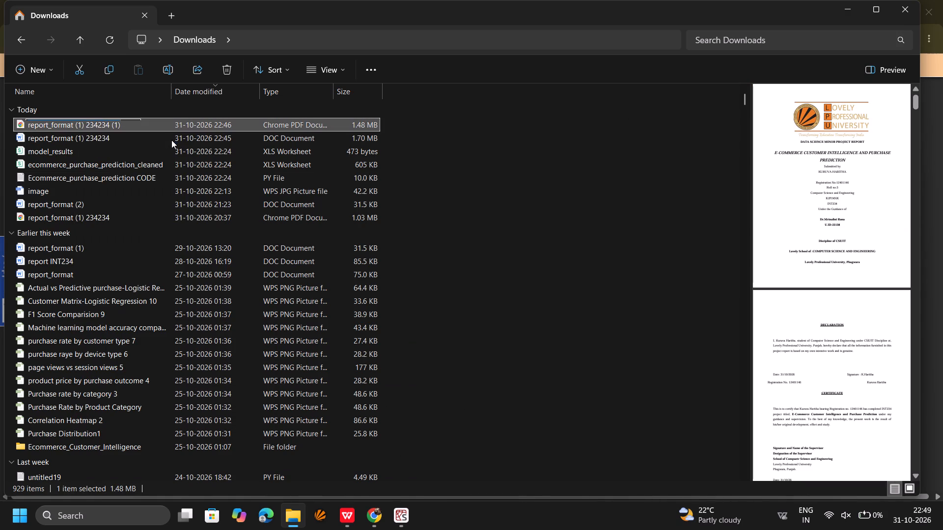
{"action": "key", "text": "BackSpace"}
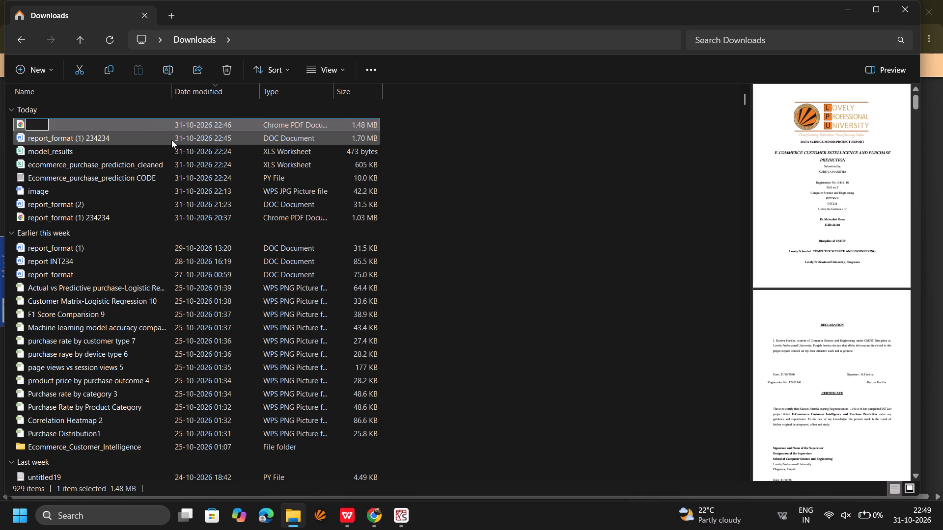
{"action": "type", "text": "aritha int"}
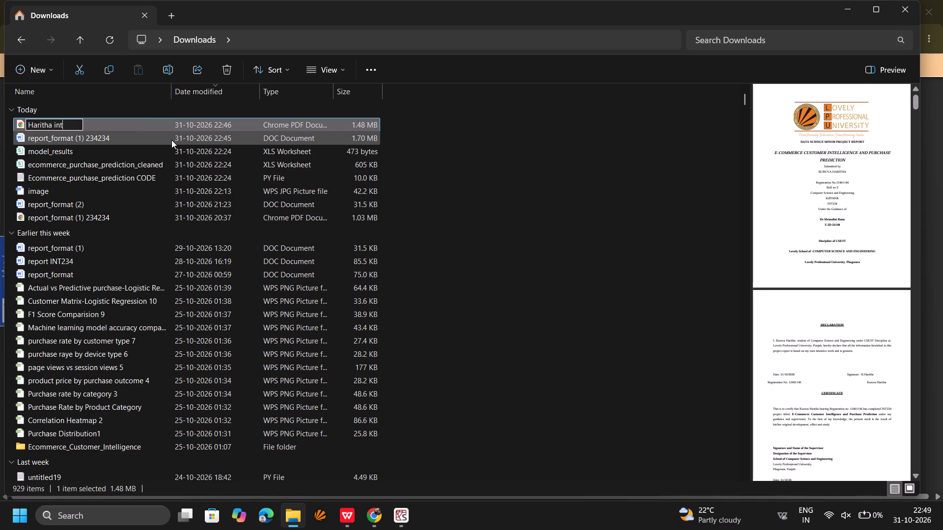
{"action": "type", "text": "234"}
{"action": "key", "text": "space"}
{"action": "type", "text": "reporttt"}
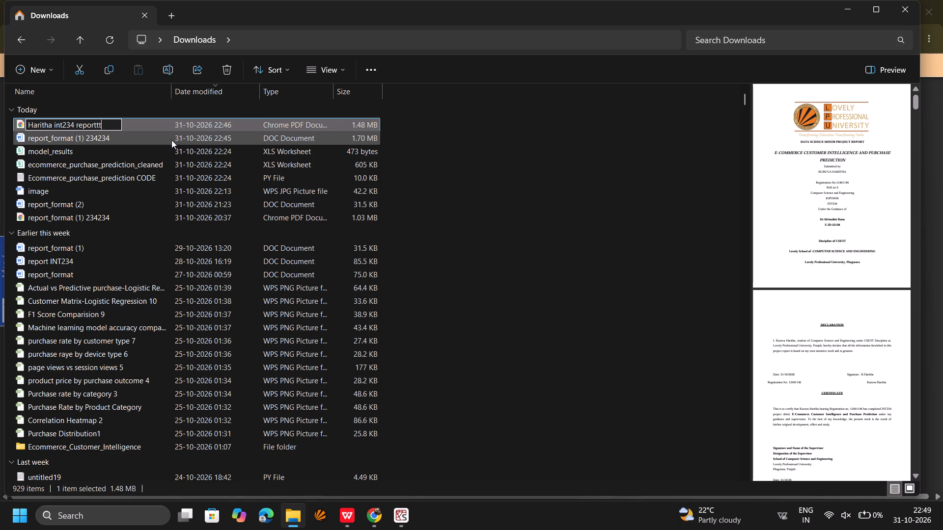
{"action": "key", "text": "Return"}
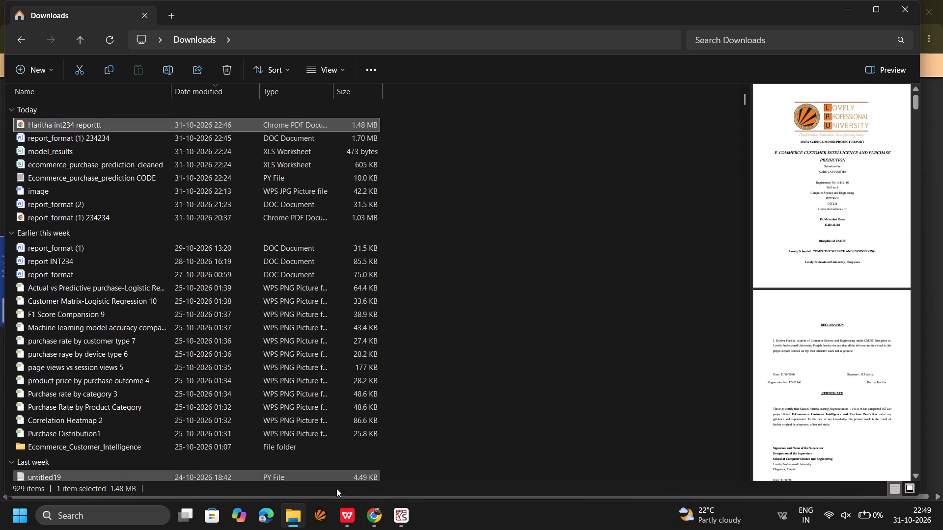
Back in Chrome, submit Haritha int234 reporttt.pdf for the Skill Based Assignment and acknowledge the fee notice.
{"action": "left_click", "coordinate": [355, 458]}
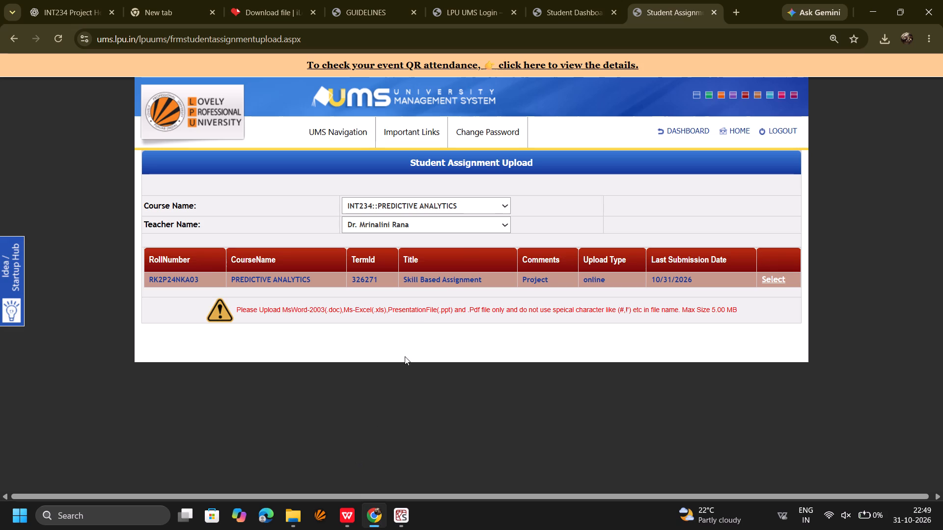
{"action": "left_click", "coordinate": [776, 275]}
{"action": "left_click", "coordinate": [407, 238]}
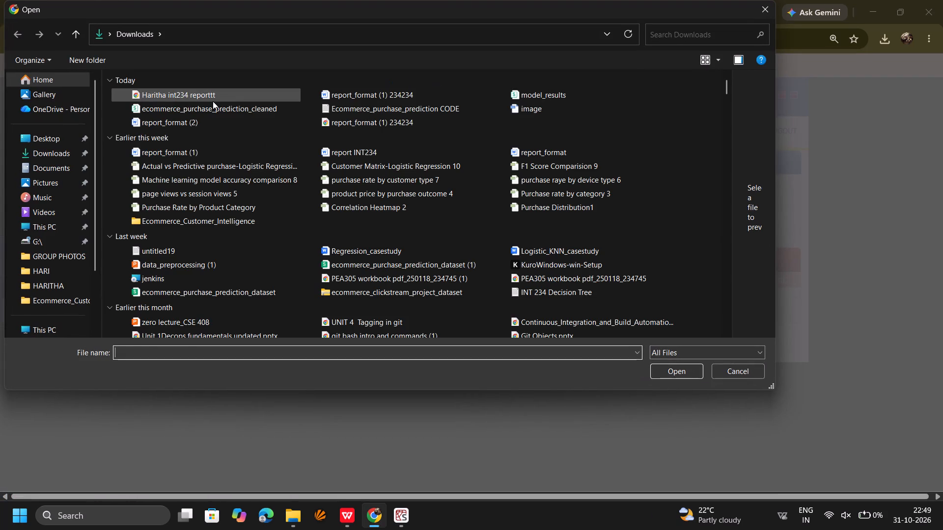
{"action": "left_click", "coordinate": [213, 101]}
{"action": "left_click", "coordinate": [661, 370]}
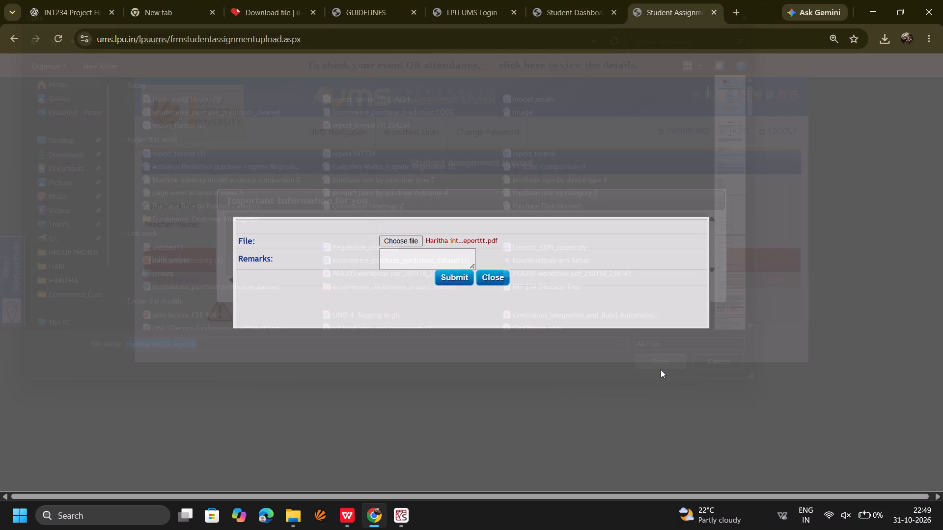
{"action": "left_click", "coordinate": [463, 282]}
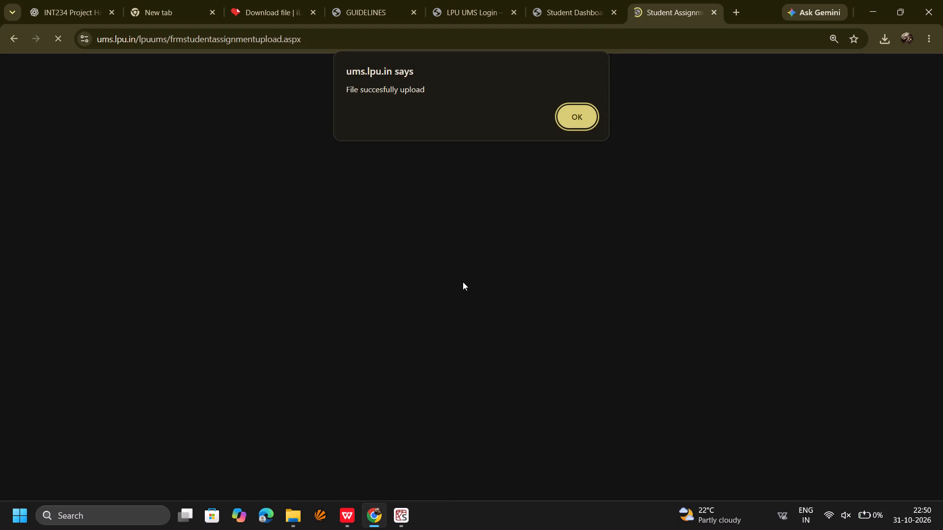
{"action": "left_click", "coordinate": [573, 118]}
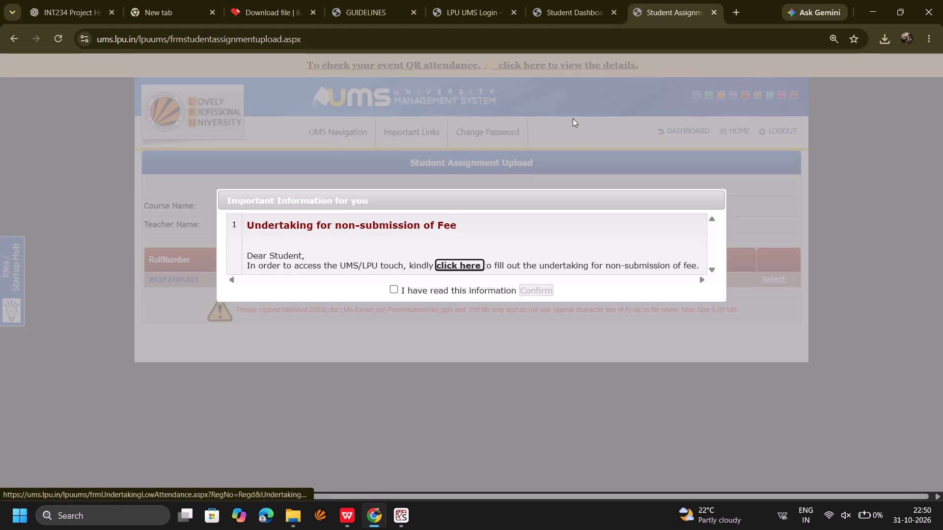
{"action": "left_click", "coordinate": [394, 288]}
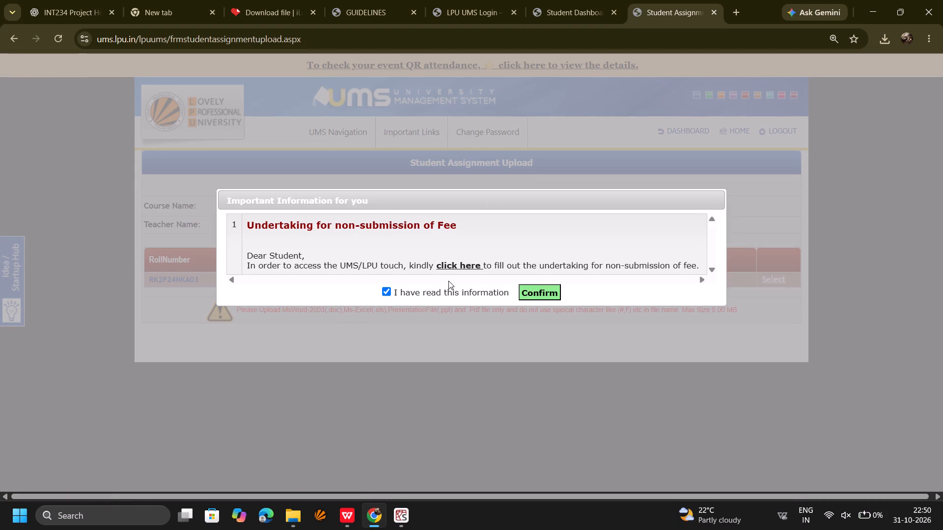
{"action": "left_click", "coordinate": [529, 290]}
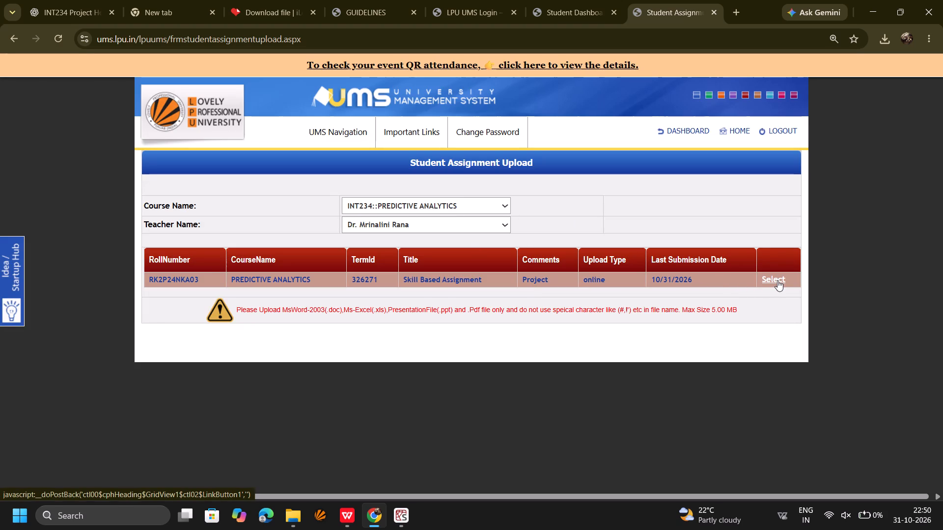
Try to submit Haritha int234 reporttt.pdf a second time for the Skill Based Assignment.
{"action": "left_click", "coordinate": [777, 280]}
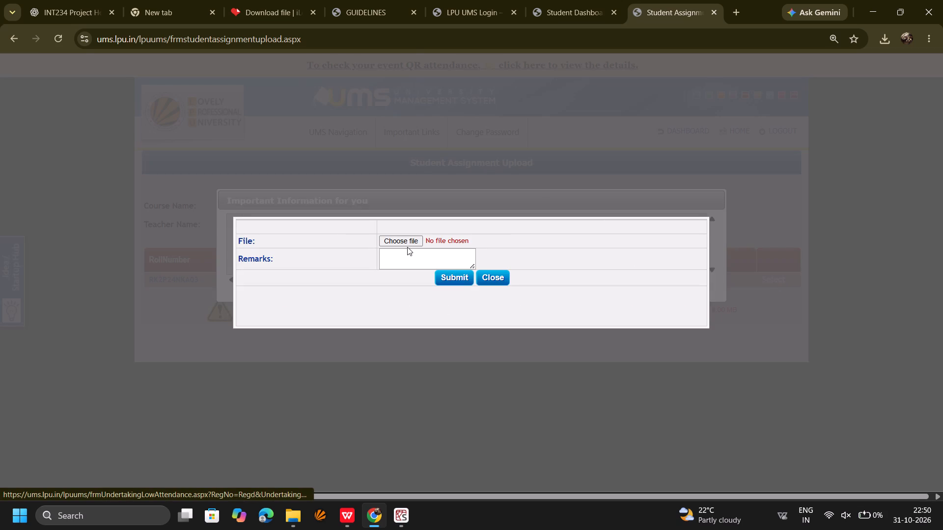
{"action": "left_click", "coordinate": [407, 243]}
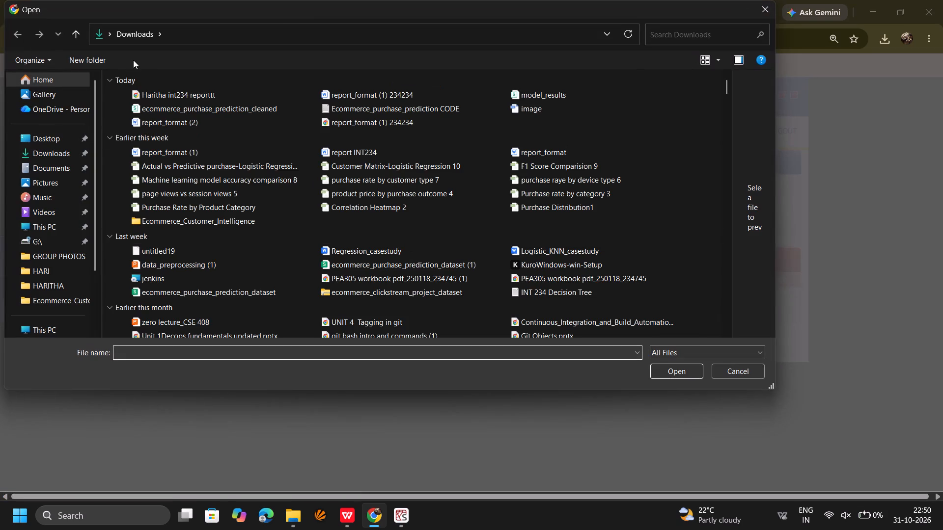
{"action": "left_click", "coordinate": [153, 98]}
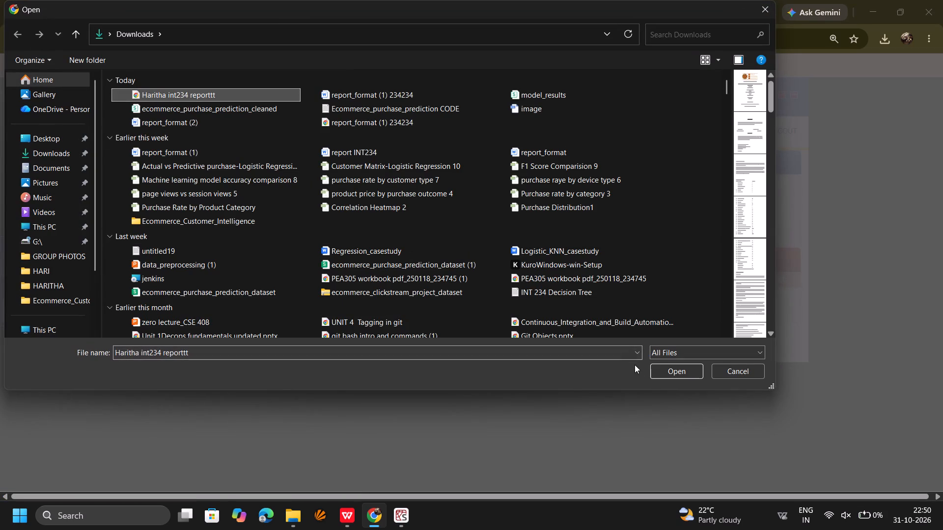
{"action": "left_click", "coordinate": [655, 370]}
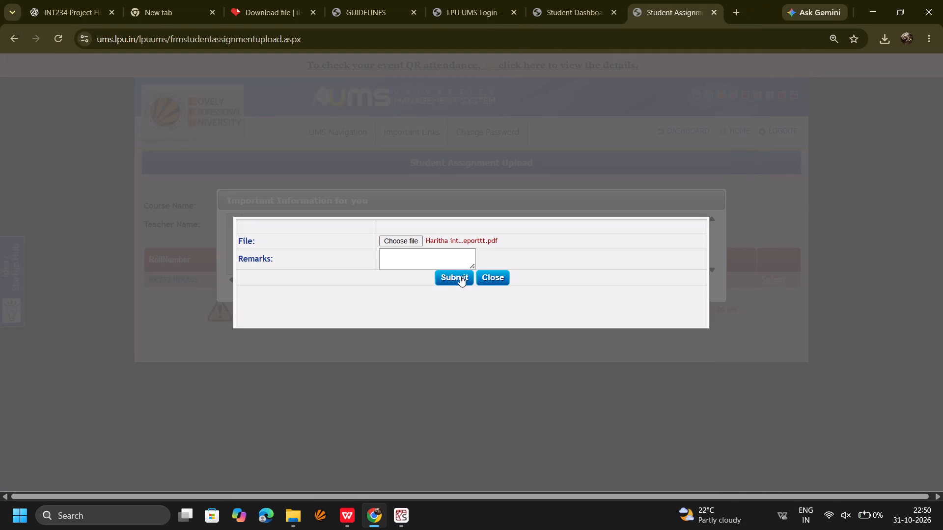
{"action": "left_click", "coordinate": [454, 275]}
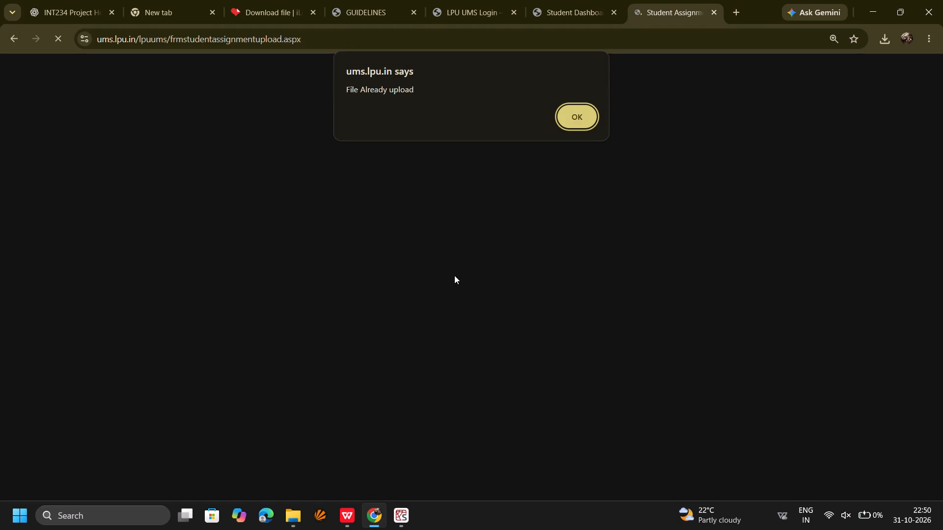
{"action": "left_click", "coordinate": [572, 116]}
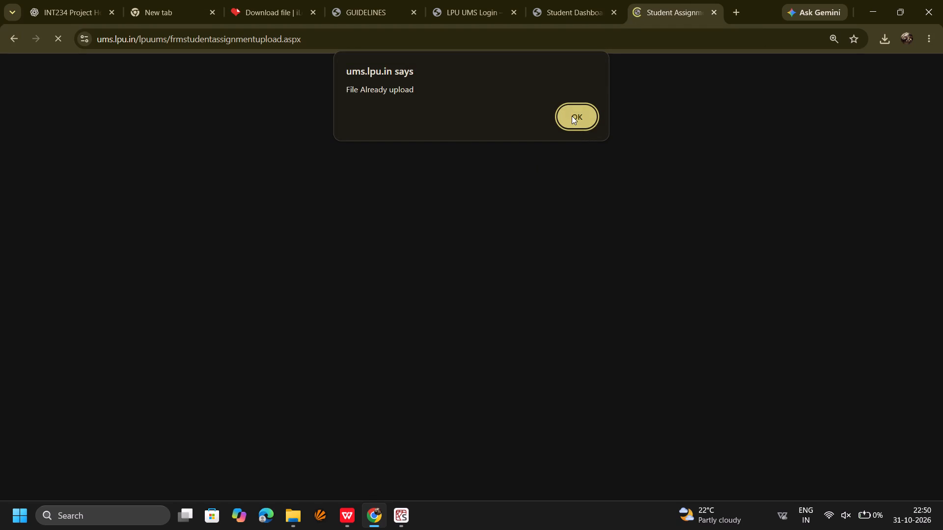
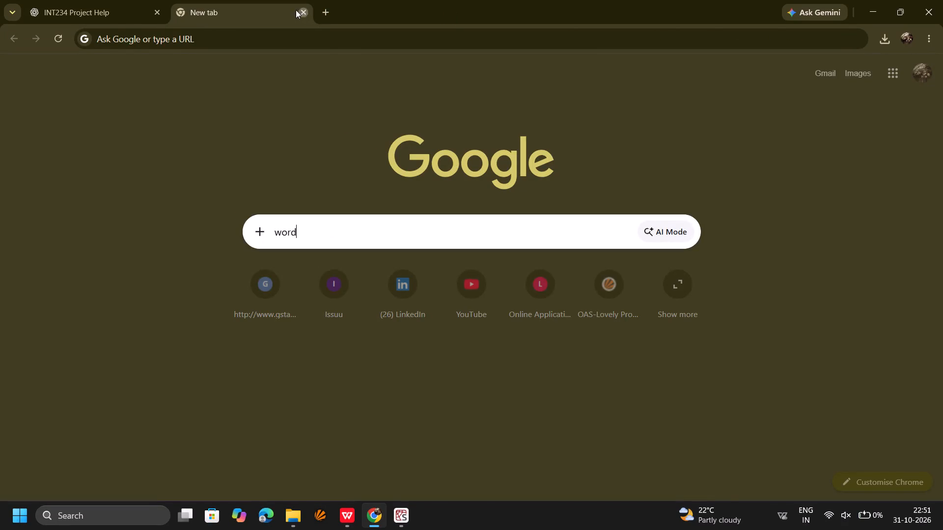
Close the open Chrome, File Explorer, Spyder and WPS Office windows to return to the desktop.
{"action": "left_click", "coordinate": [159, 11]}
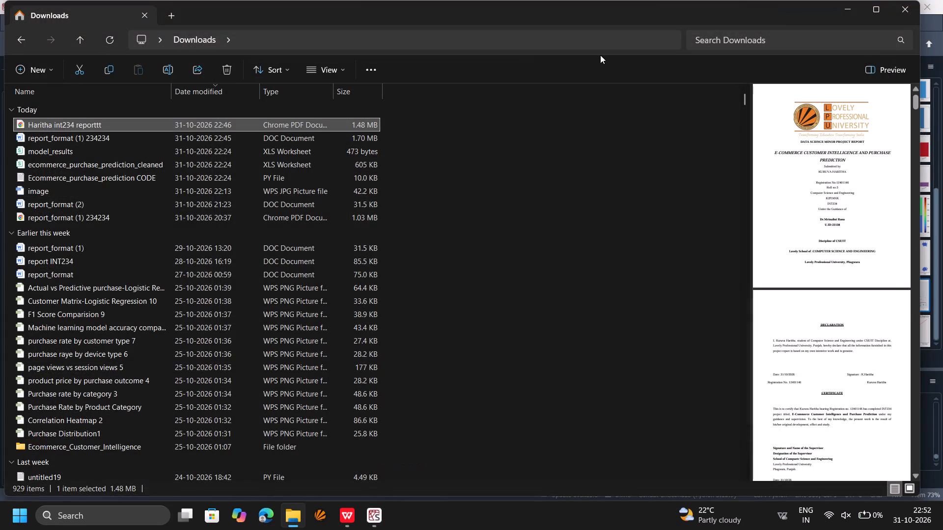
{"action": "left_click", "coordinate": [895, 11]}
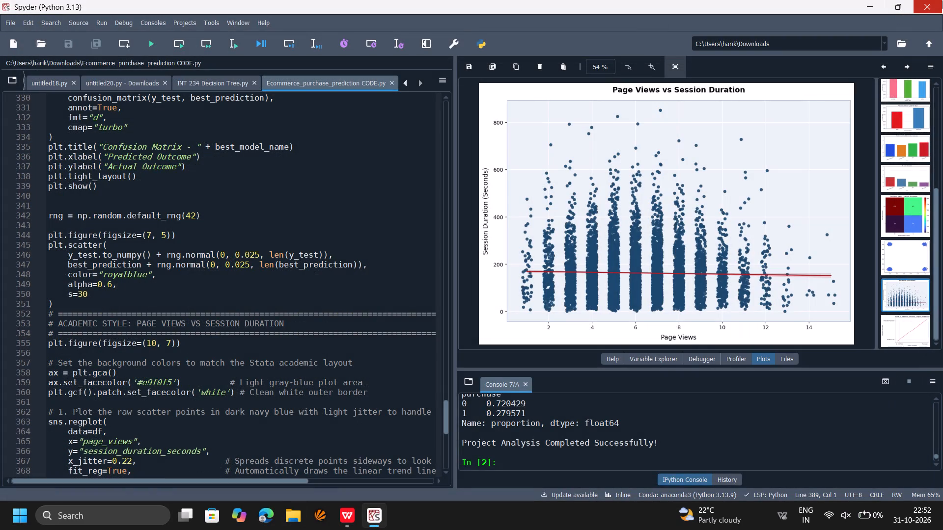
{"action": "left_click", "coordinate": [930, 1]}
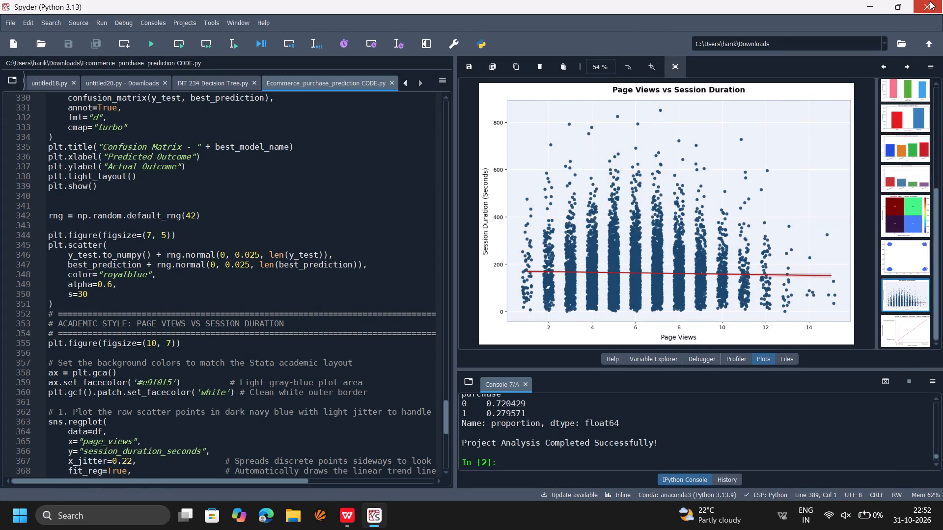
{"action": "left_click", "coordinate": [930, 1]}
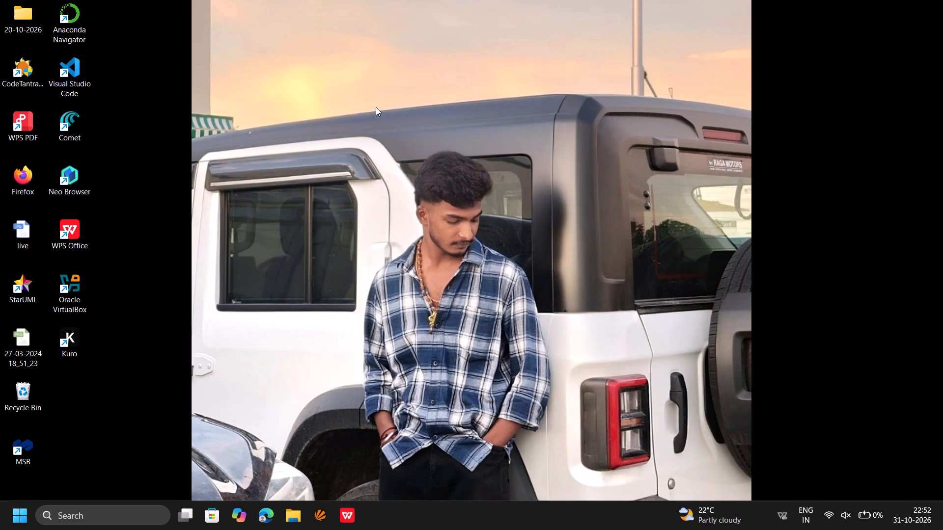
Launch Kuro from the desktop.
{"action": "double_click", "coordinate": [73, 343]}
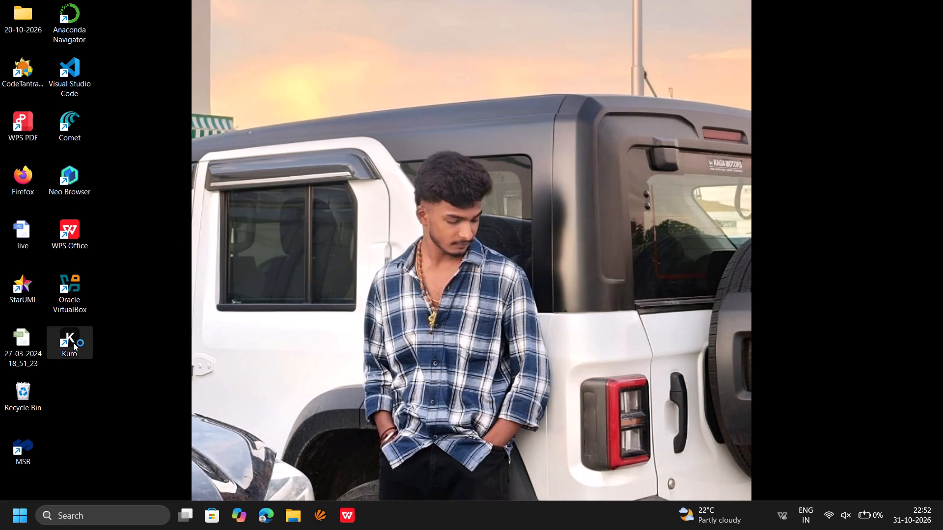
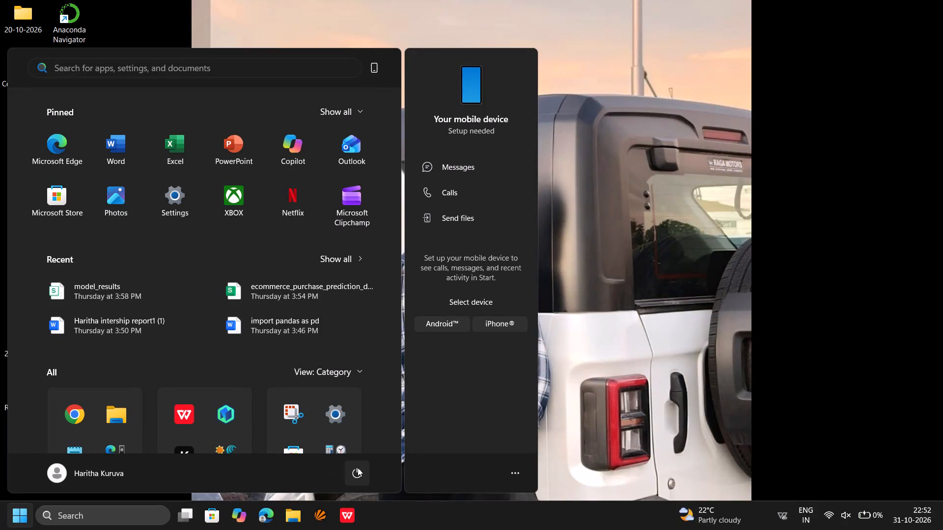
Open the computer's power options.
{"action": "left_click", "coordinate": [359, 469]}
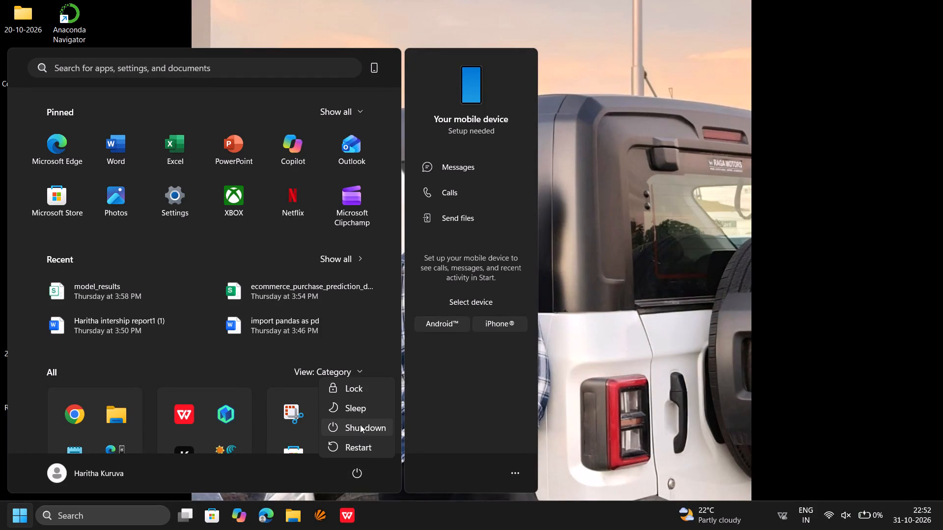